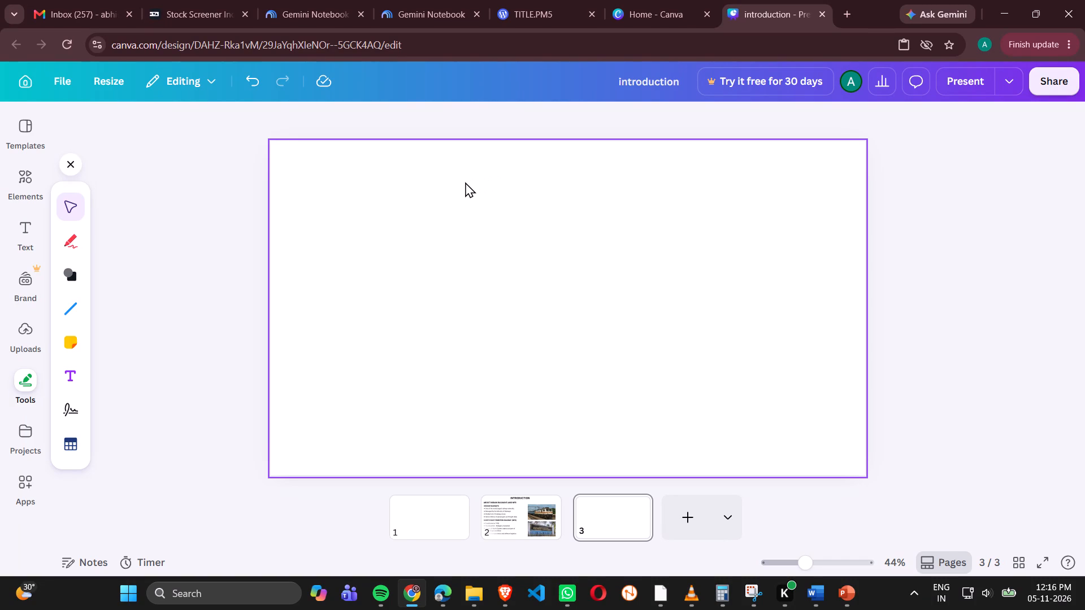
Add a text box to blank page 3 and format it at size 42, bold and all uppercase.
left_click(77, 374)
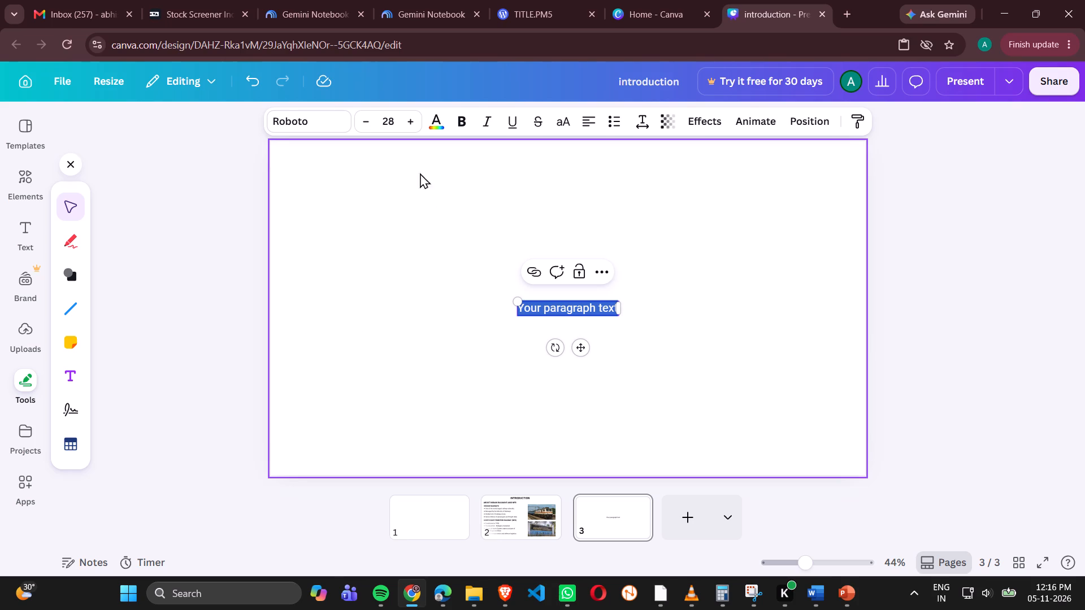
left_click(390, 125)
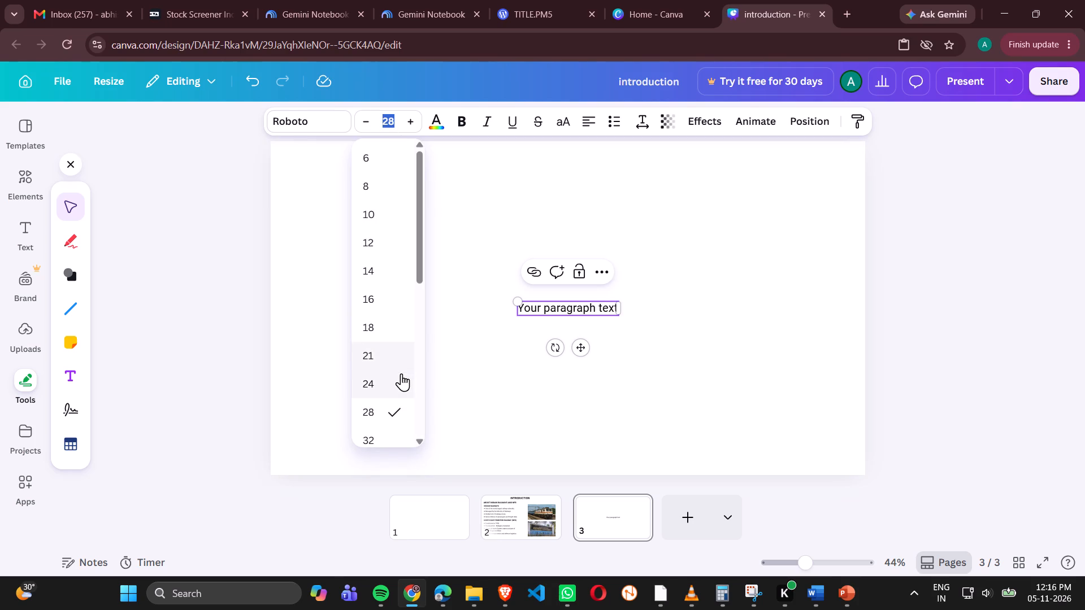
scroll(401, 373, "down", 2)
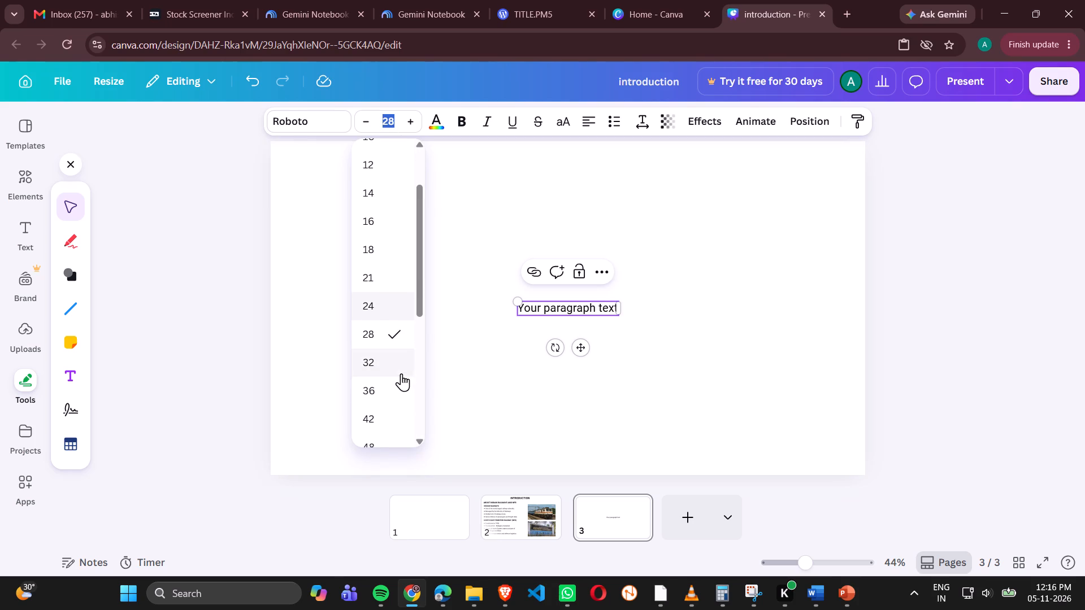
left_click(377, 425)
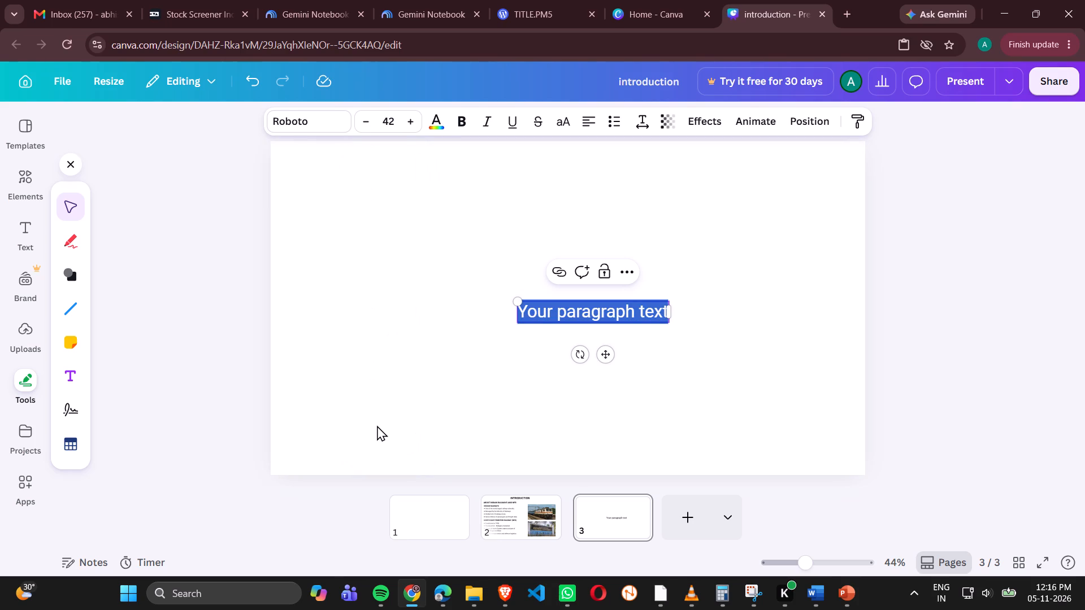
left_click(461, 119)
left_click(566, 124)
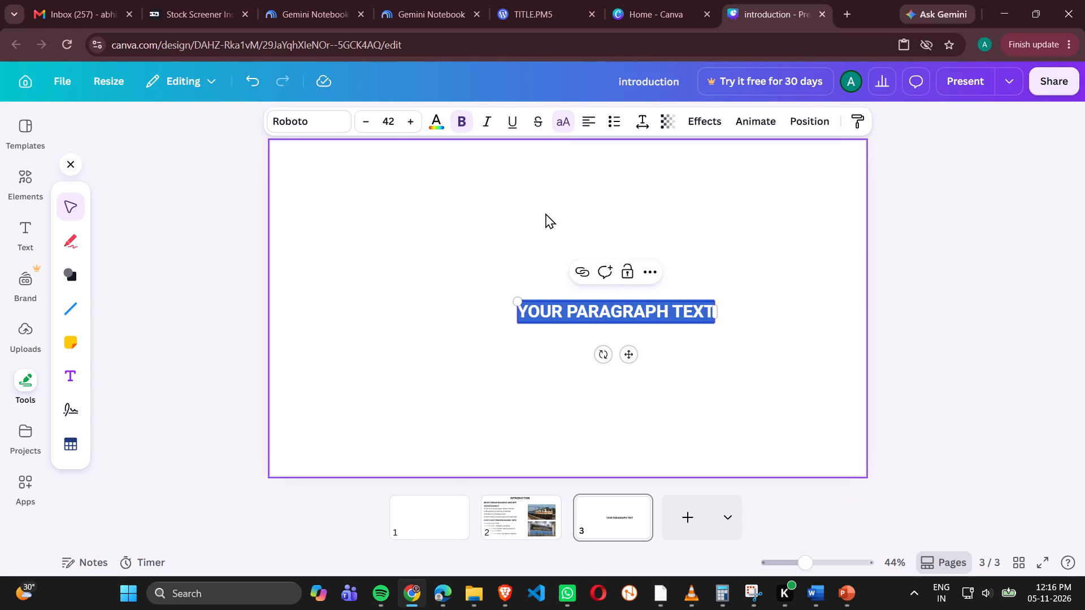
Replace the placeholder text with the heading "COMPARISON BETWEEN ICF AND LHB COACHS".
type("com")
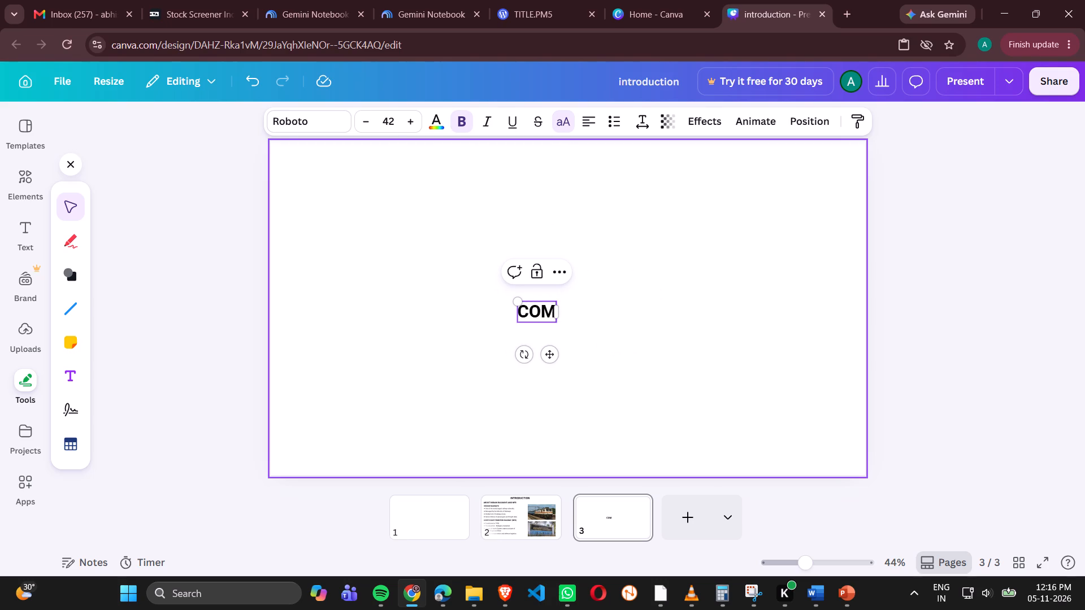
type("parison be")
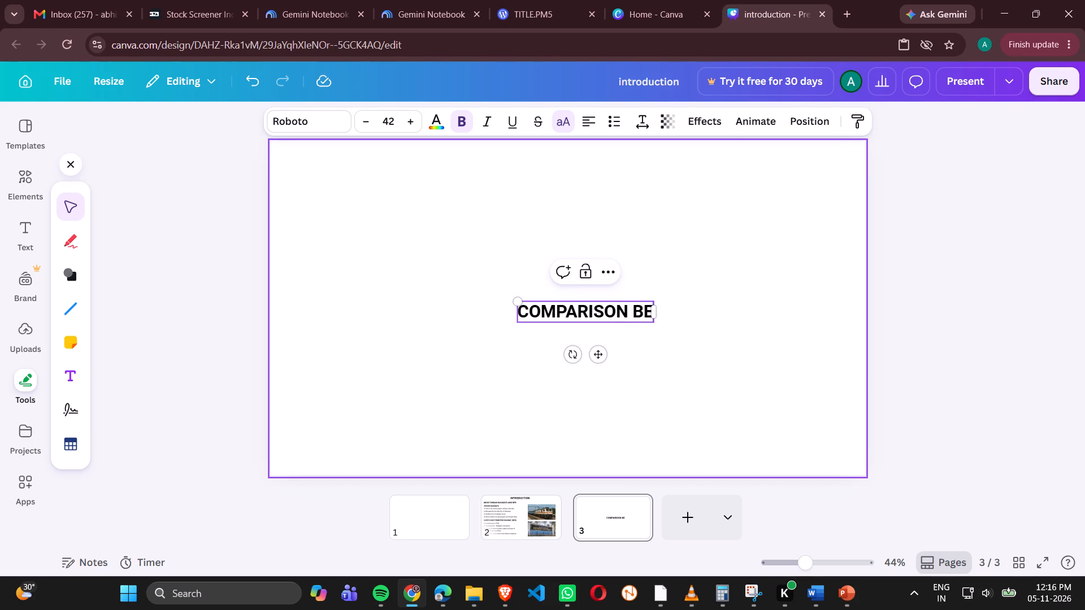
type("twee")
type("n")
key("space")
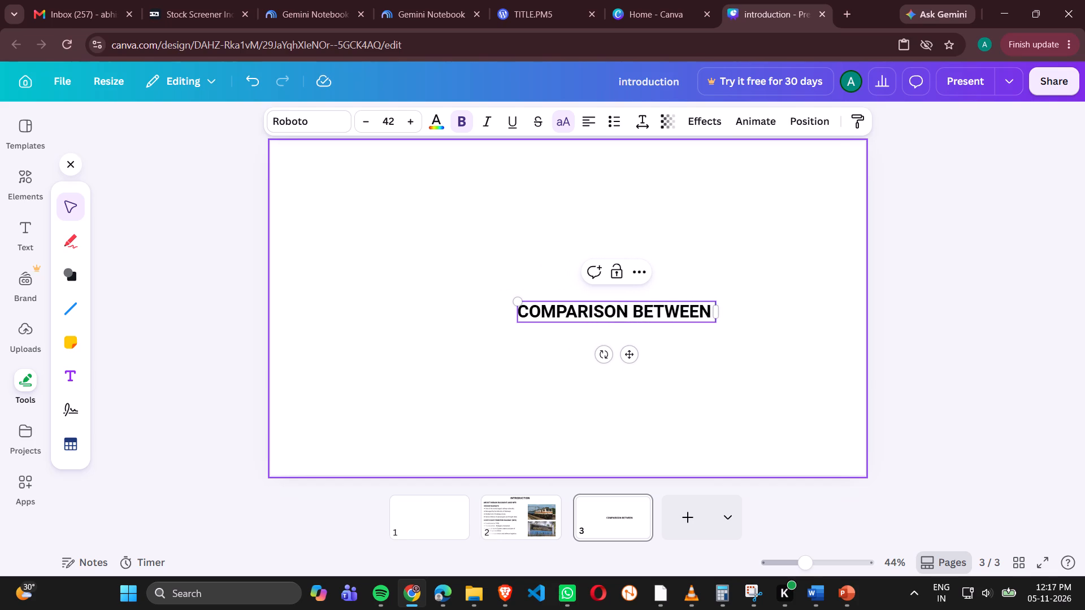
type("ic")
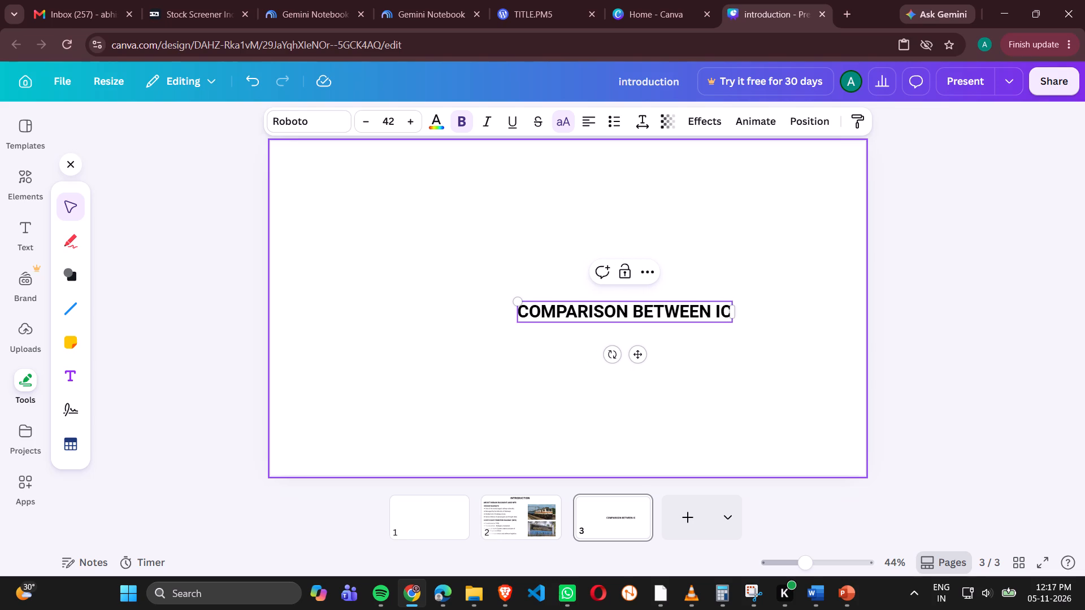
type("f")
key("space")
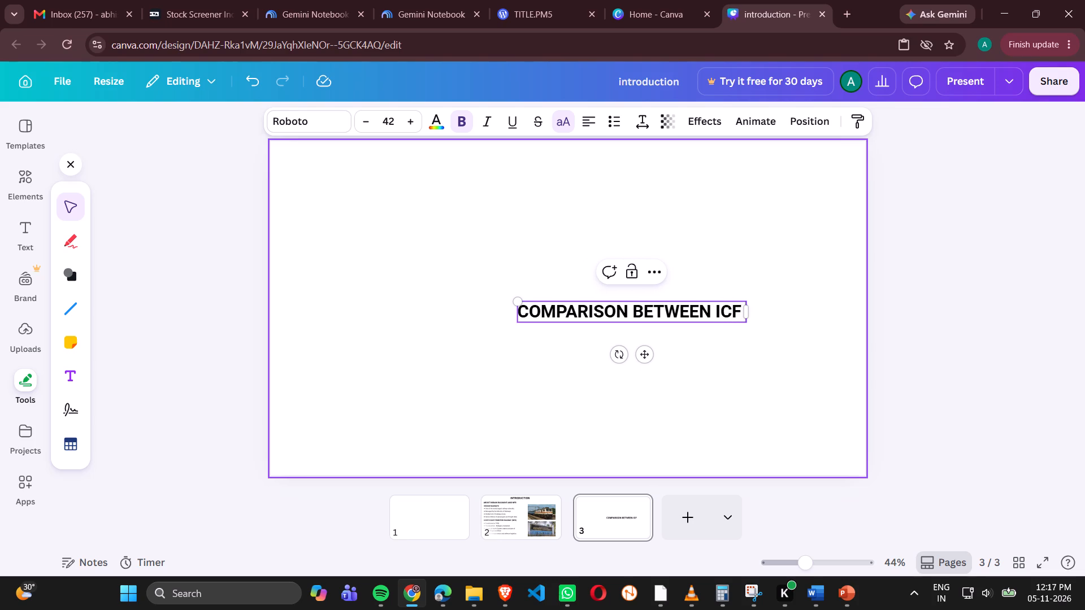
type("and")
key("space")
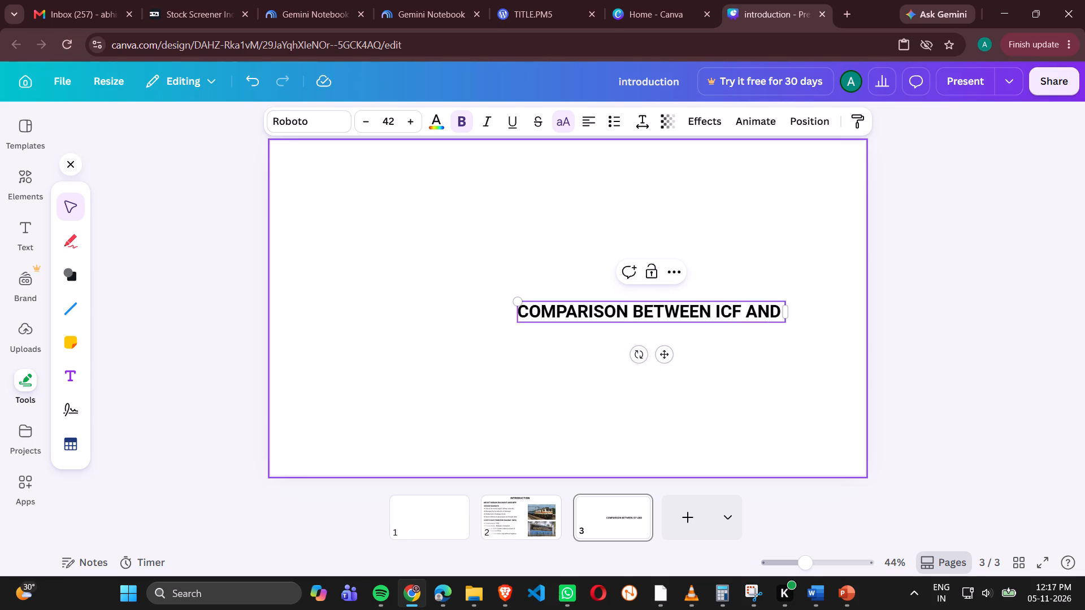
type("lh")
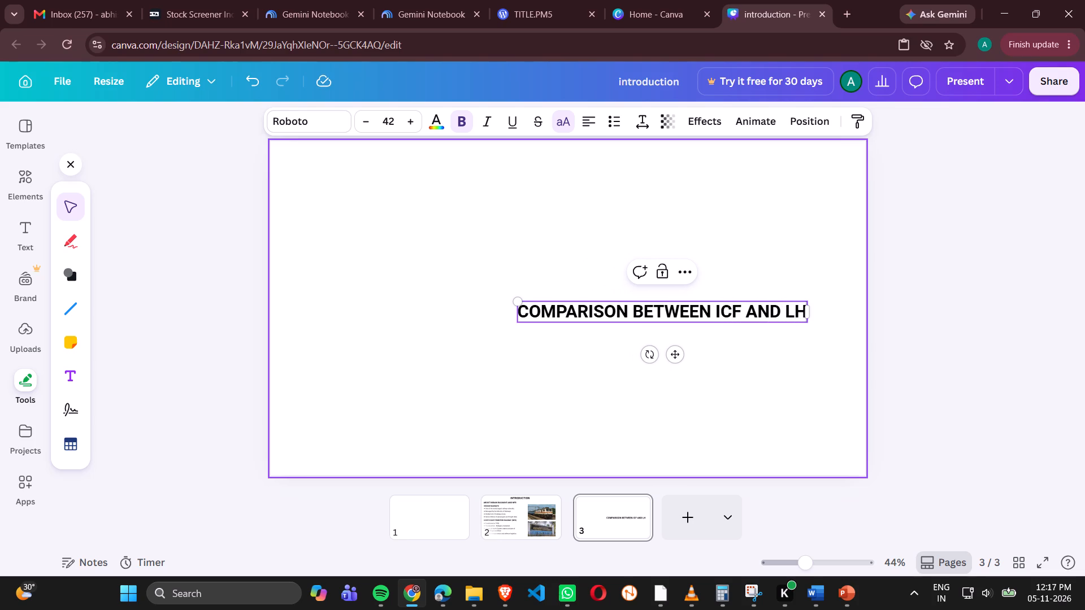
type("b")
key("space")
type("coa")
type("ch")
key("s")
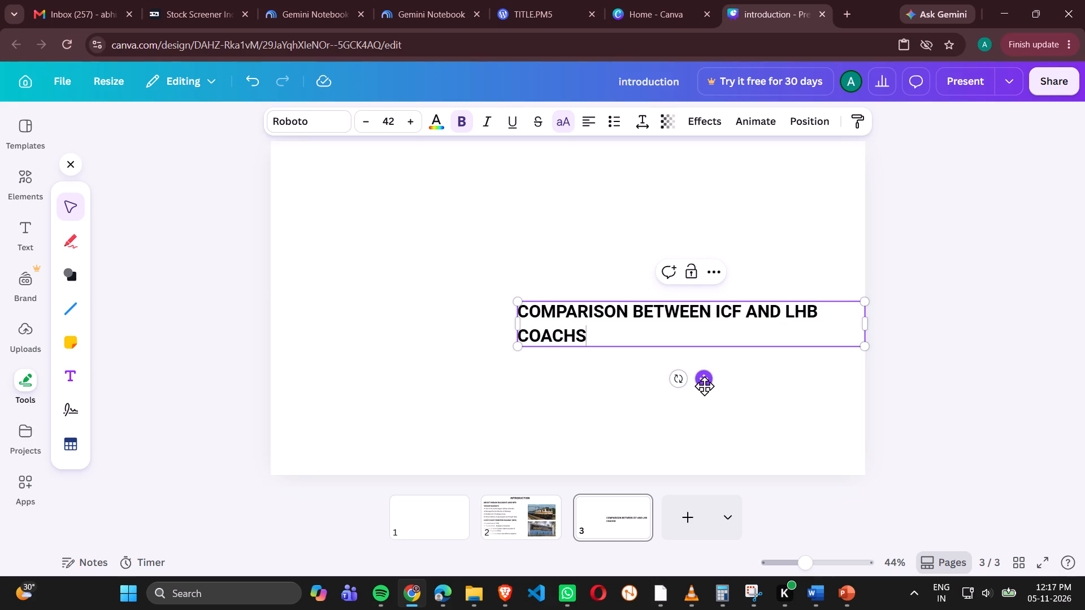
Move the heading to the top of the page and widen its text box so it fits on one line.
left_click_drag(704, 386, 567, 247)
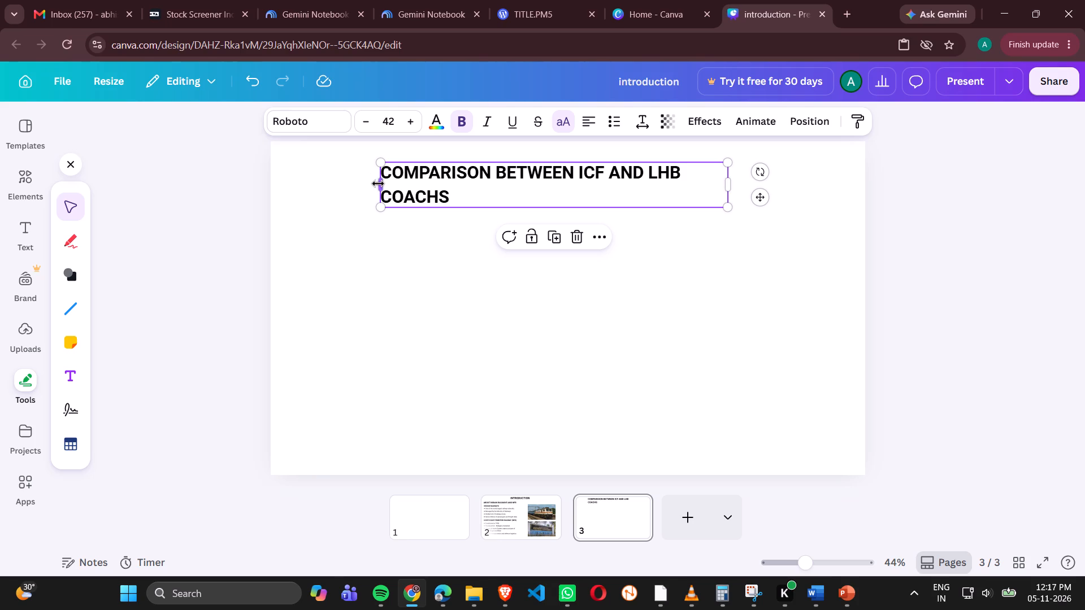
left_click_drag(378, 184, 367, 185)
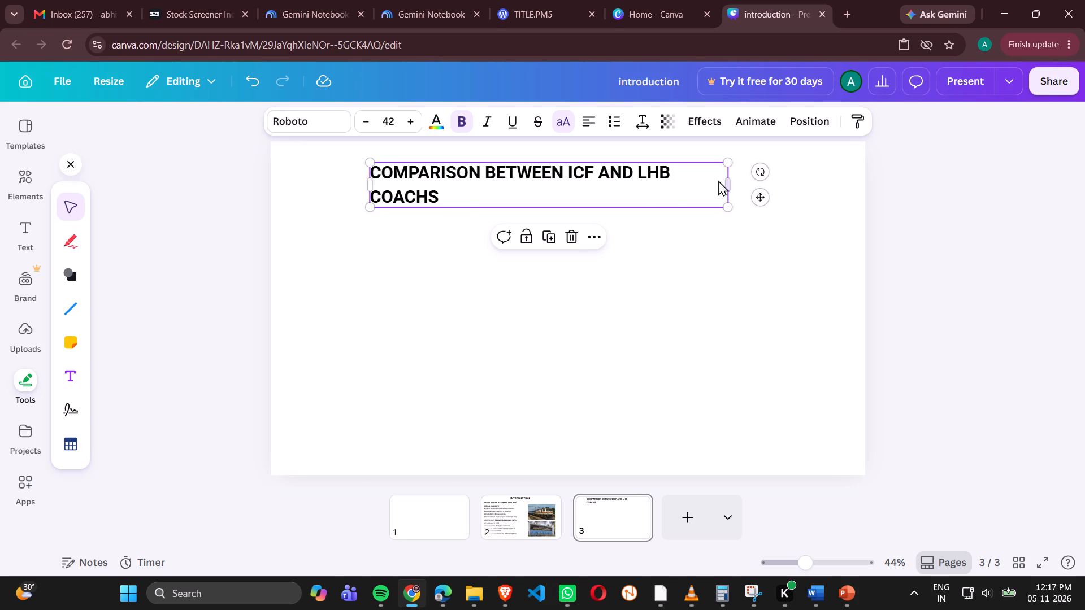
left_click_drag(727, 184, 752, 188)
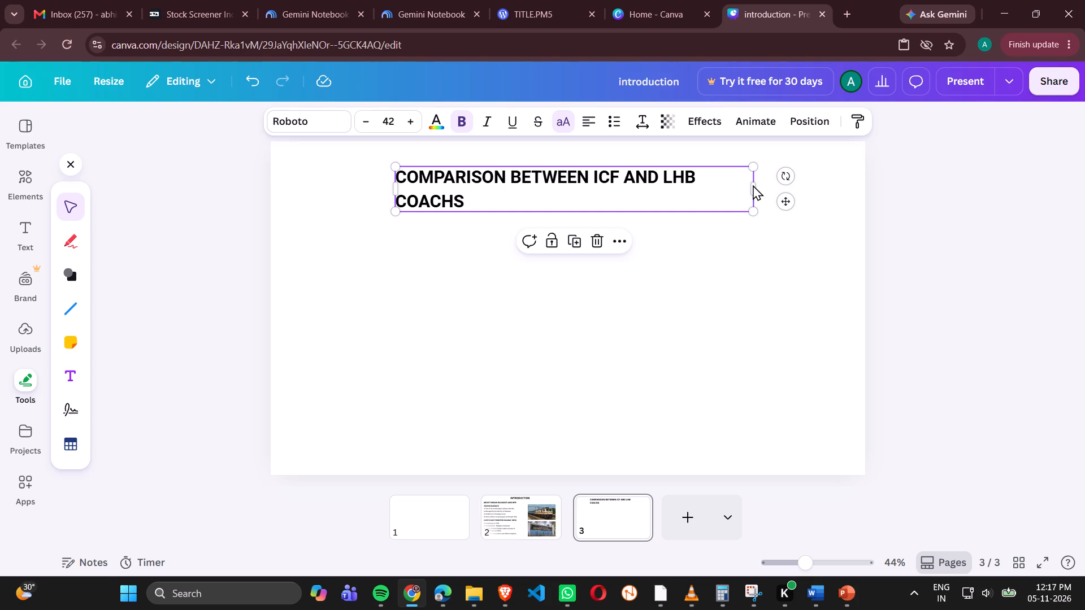
left_click_drag(755, 186, 776, 189)
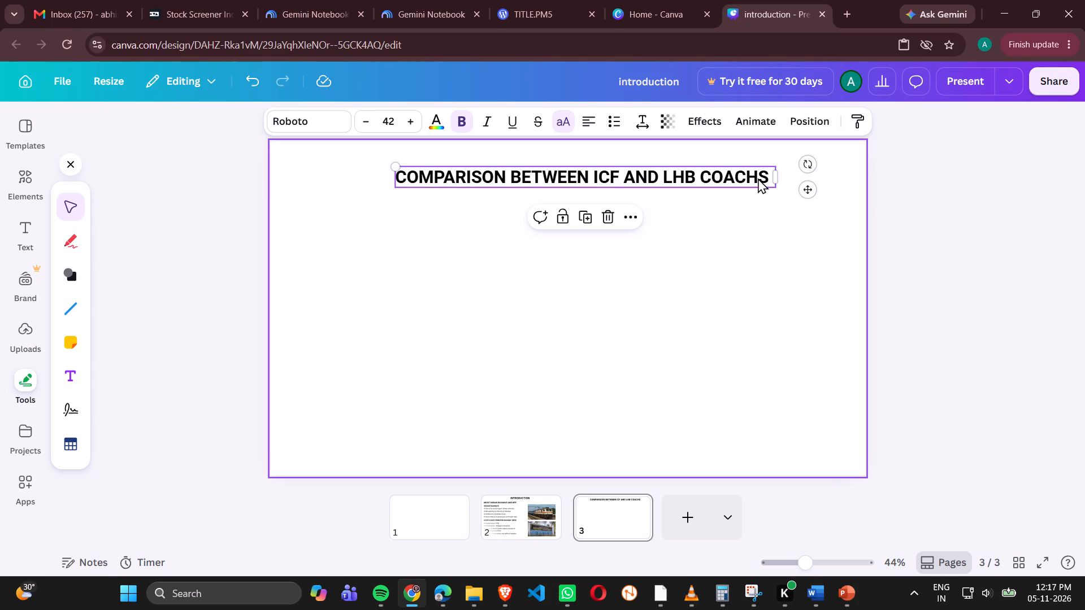
Correct the heading's last word to "COACHES" and widen the text box to fit it on one line.
left_click(758, 178)
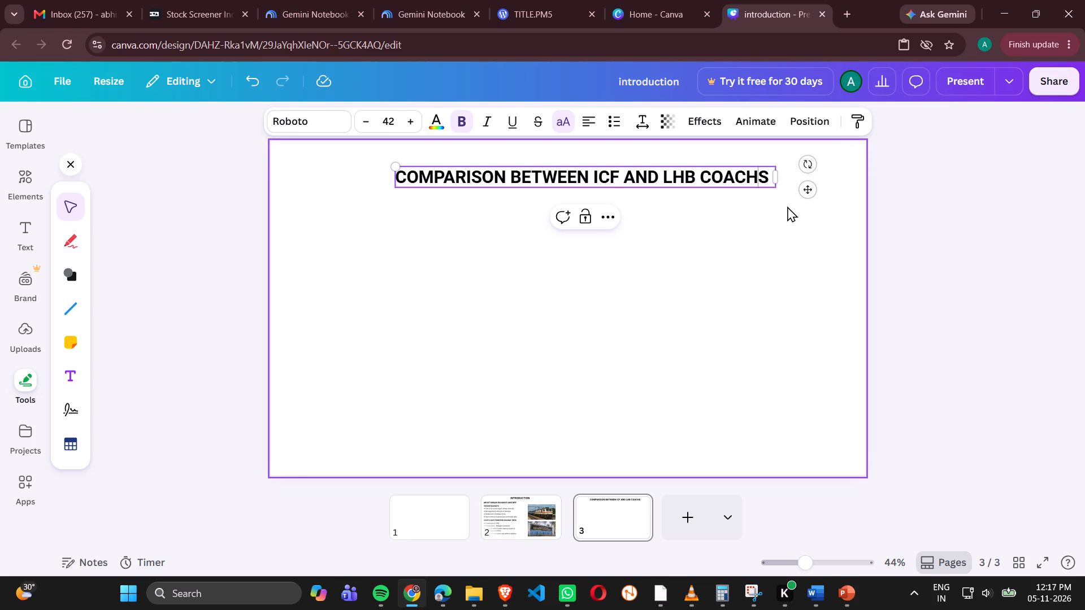
key("e")
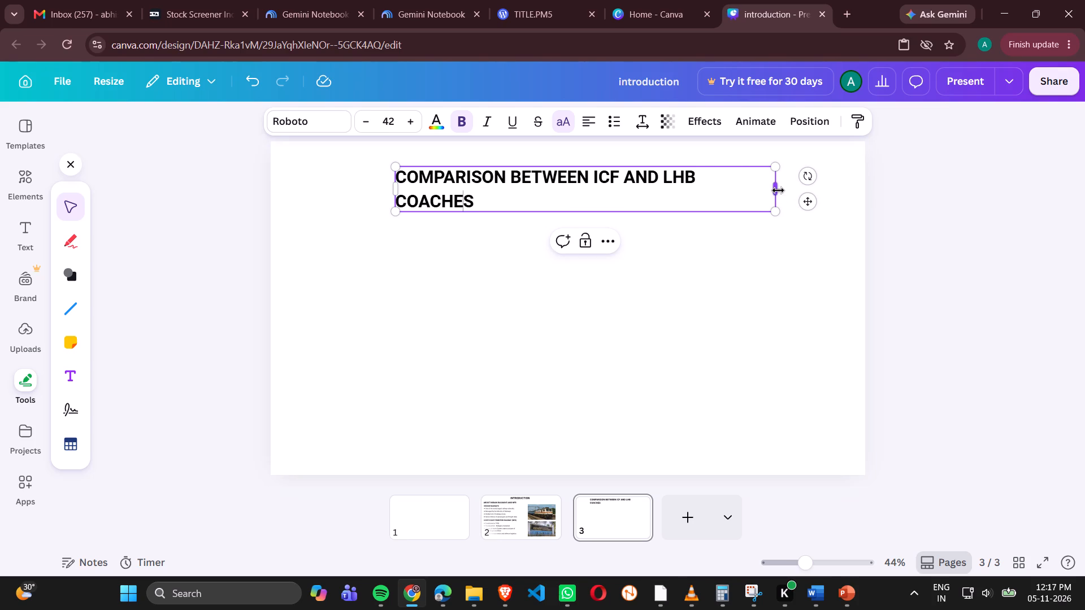
left_click_drag(778, 190, 788, 190)
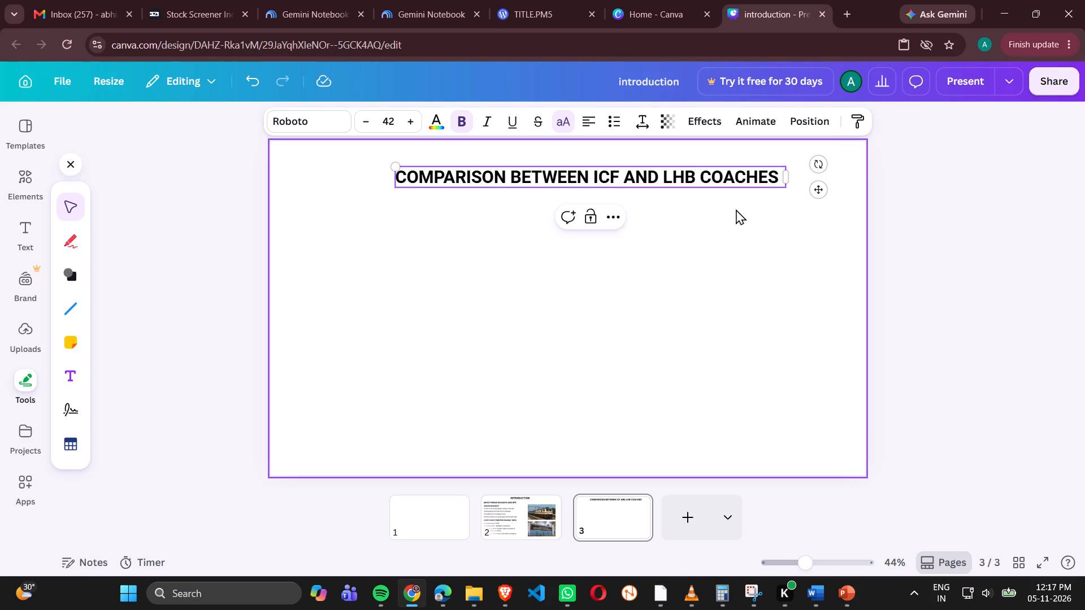
Reposition the heading so it is horizontally centred just above the page's top margin guide.
left_click_drag(815, 191, 814, 189)
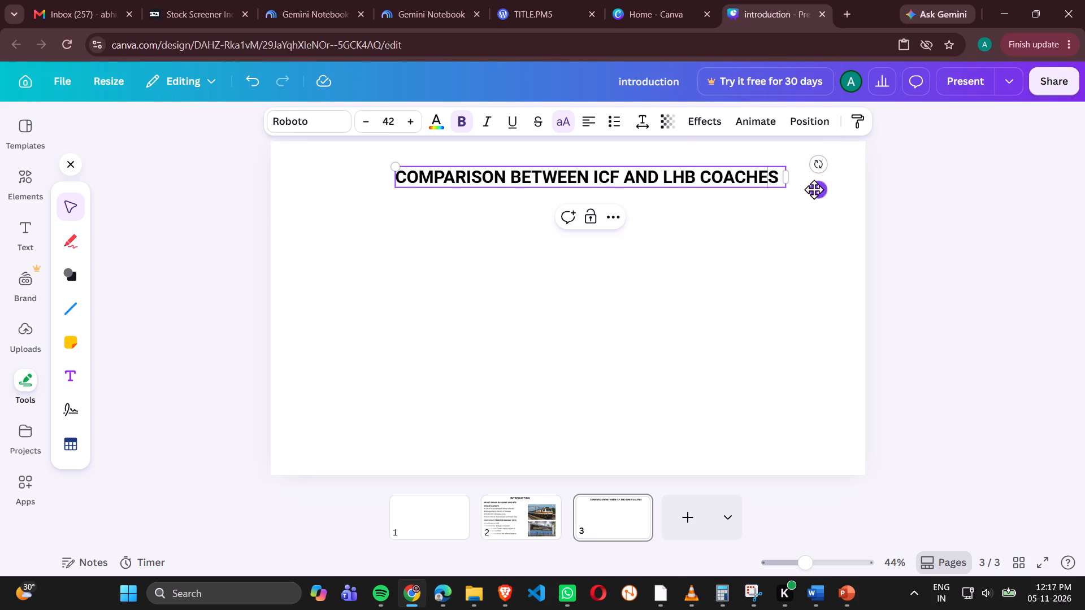
left_click_drag(814, 189, 802, 182)
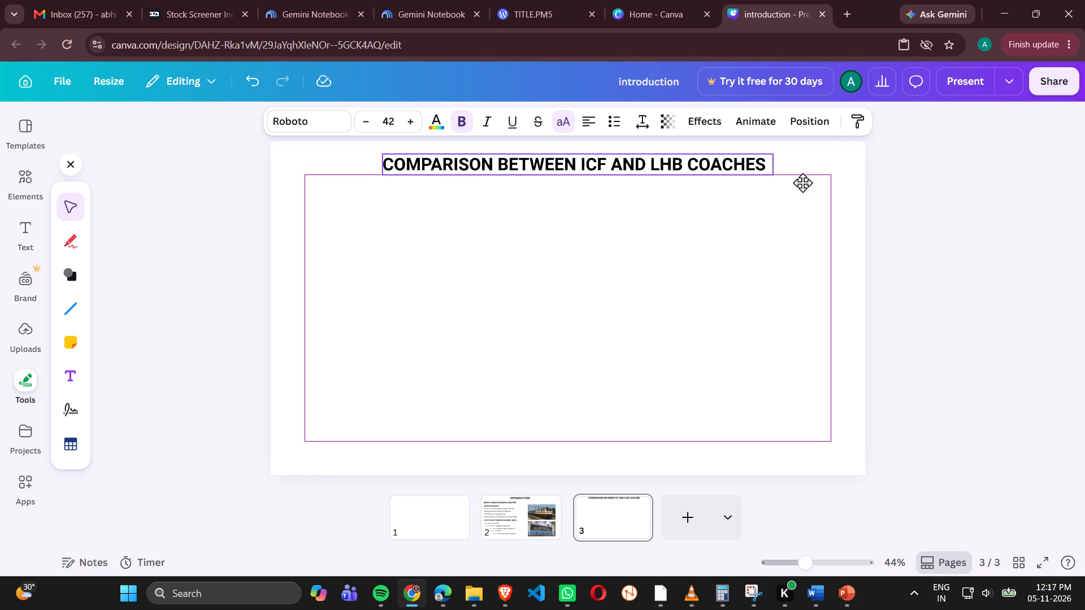
left_click_drag(802, 182, 799, 176)
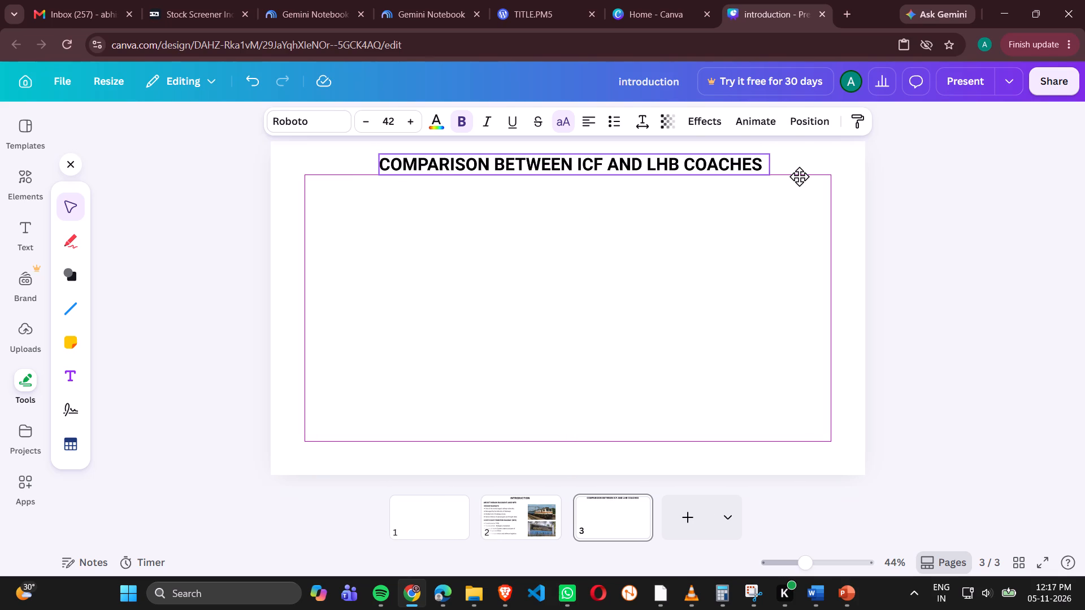
left_click_drag(799, 176, 794, 175)
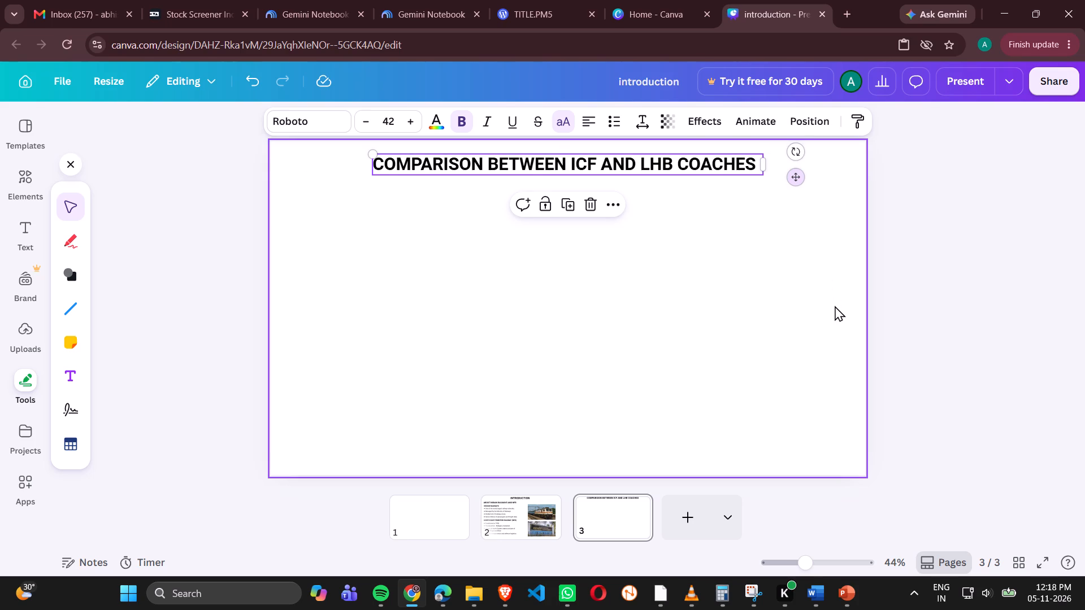
left_click(315, 210)
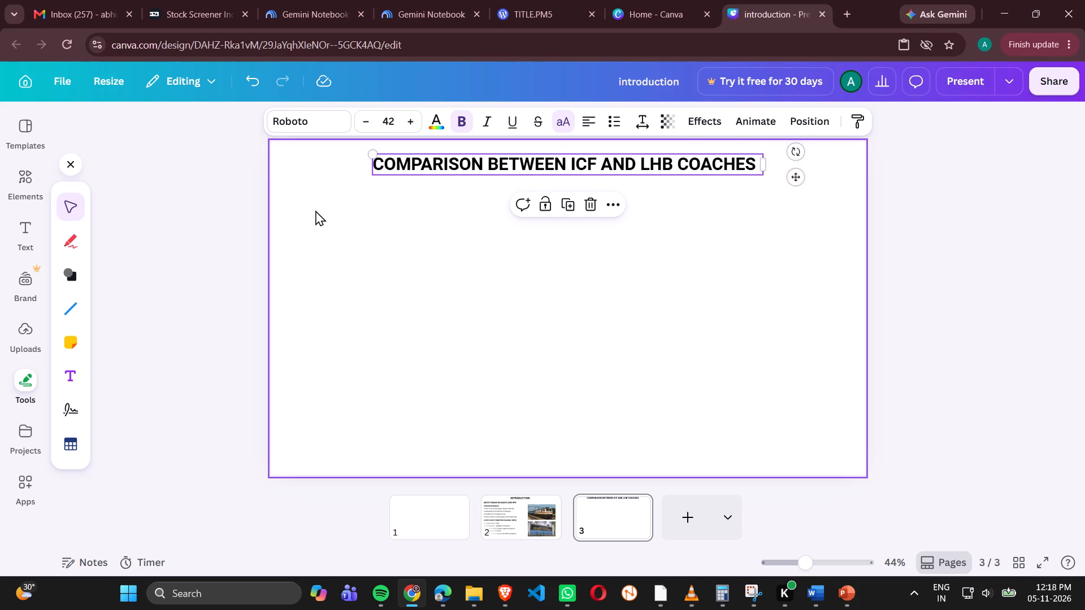
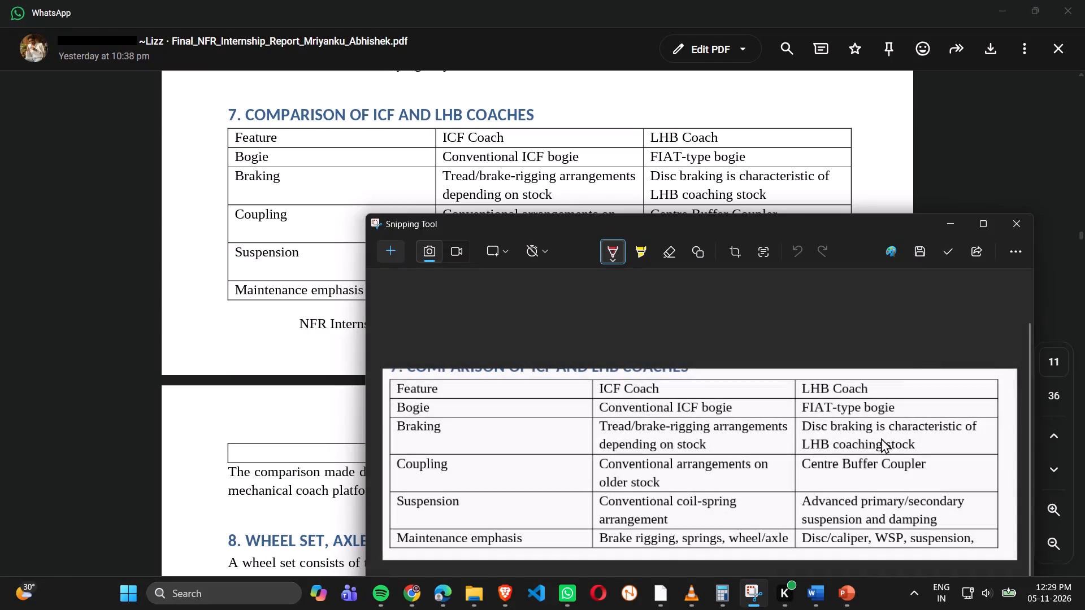
Switch to the Canva presentation and paste the captured ICF and LHB comparison table image onto page 3.
left_click(404, 594)
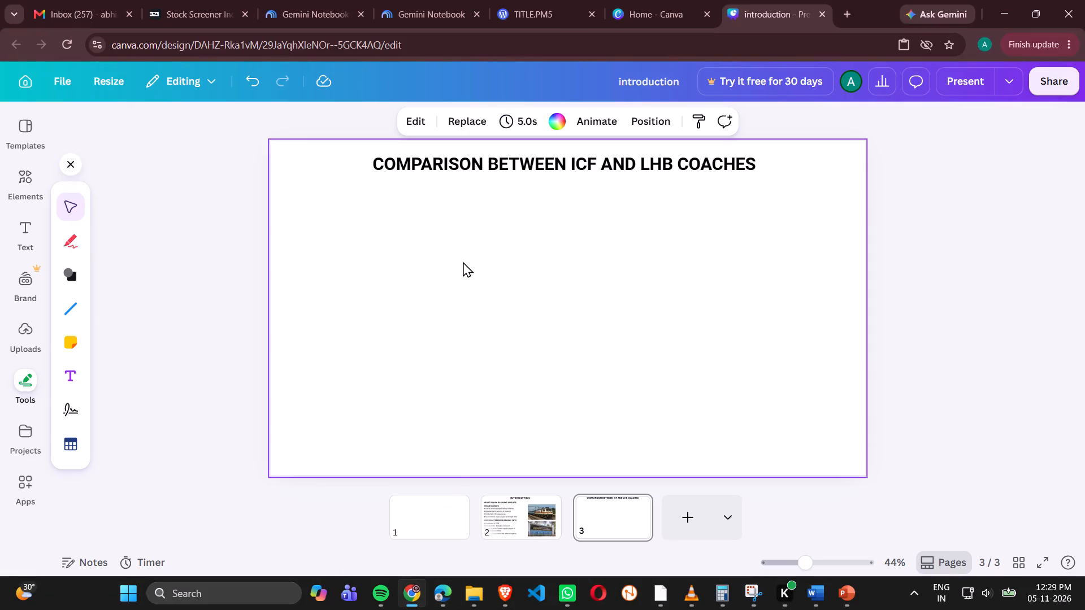
key("ctrl+v")
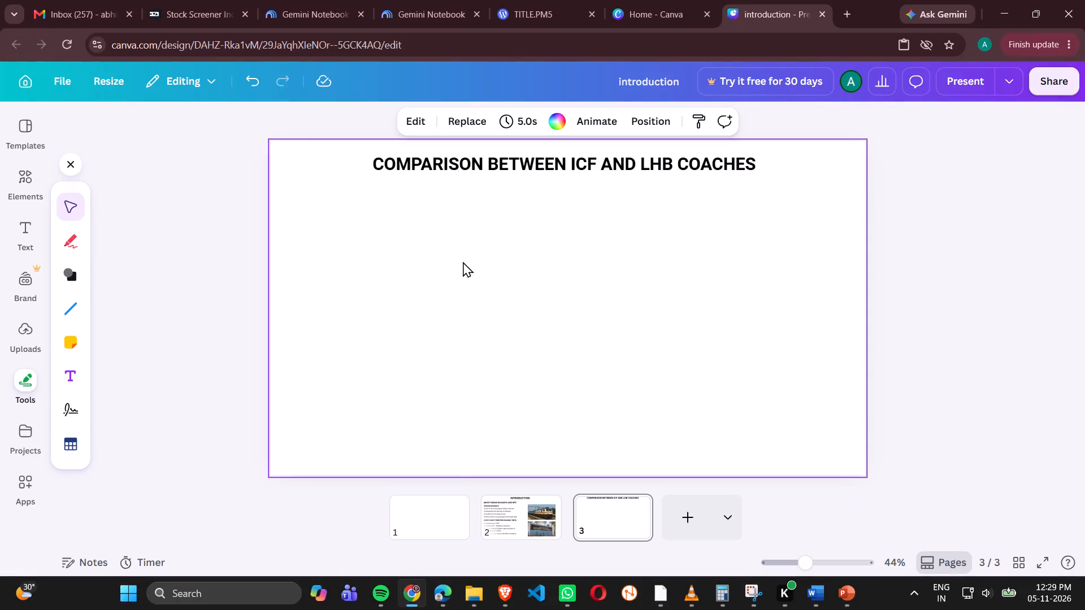
right_click(463, 262)
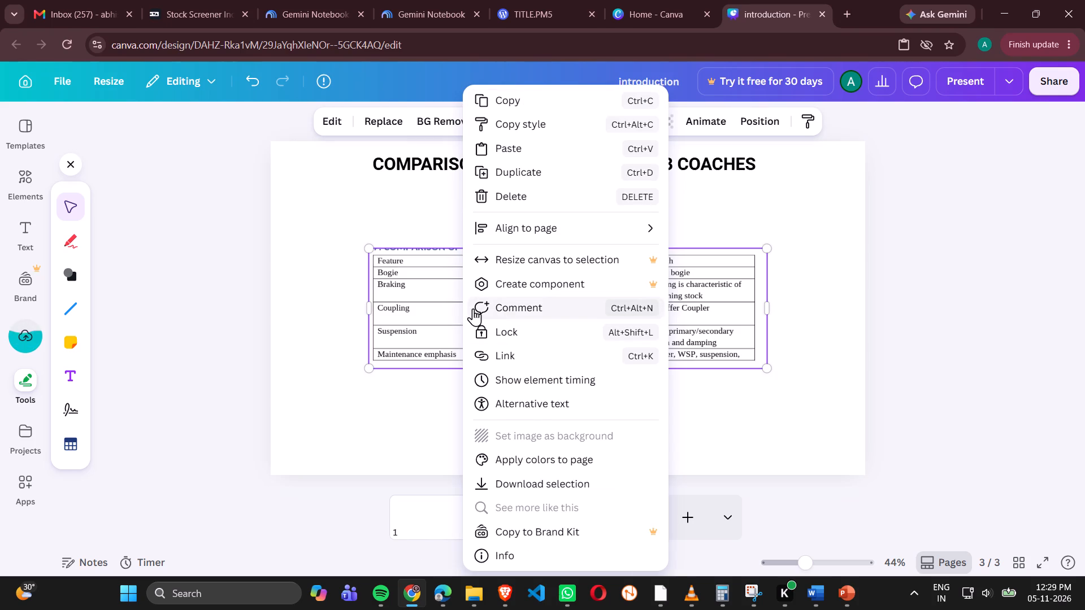
left_click(419, 208)
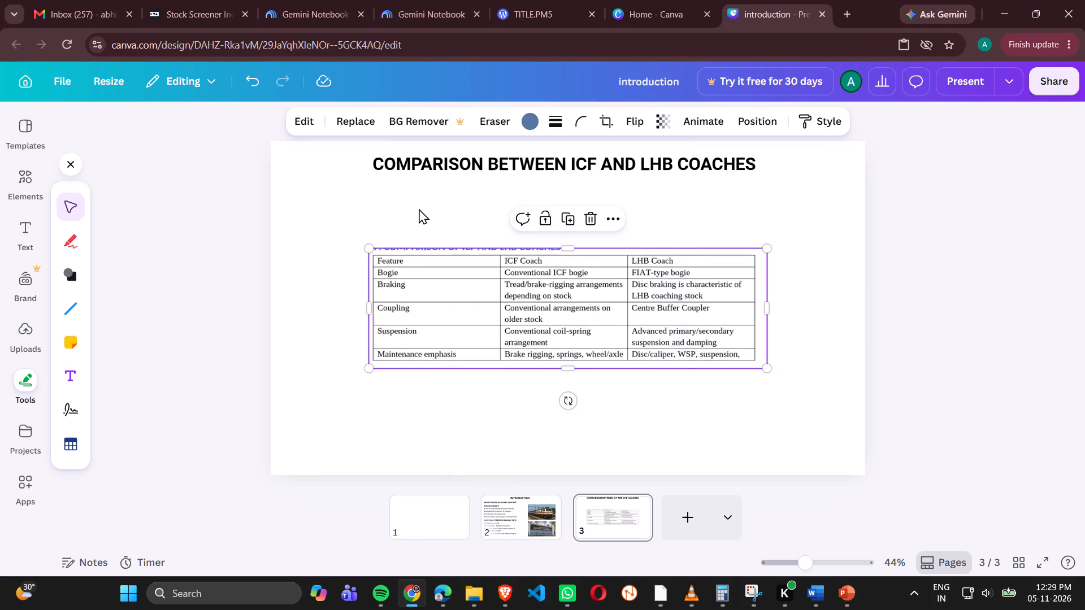
Enlarge the table image to about 1,681 wide and crop the leftover heading strip off its upper edge.
left_click(568, 250)
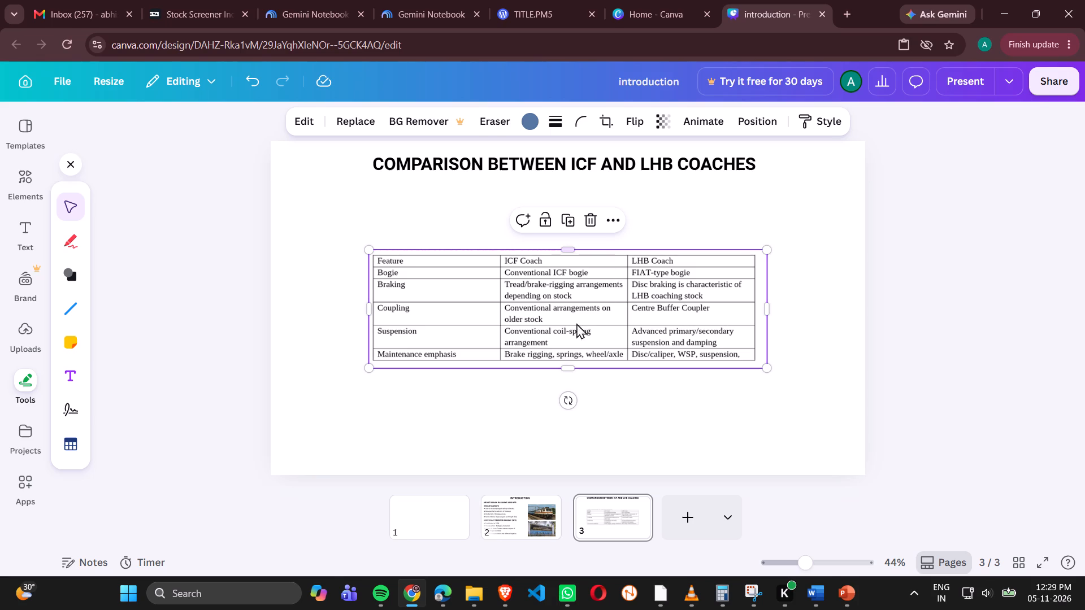
left_click_drag(365, 368, 358, 373)
left_click_drag(358, 373, 332, 466)
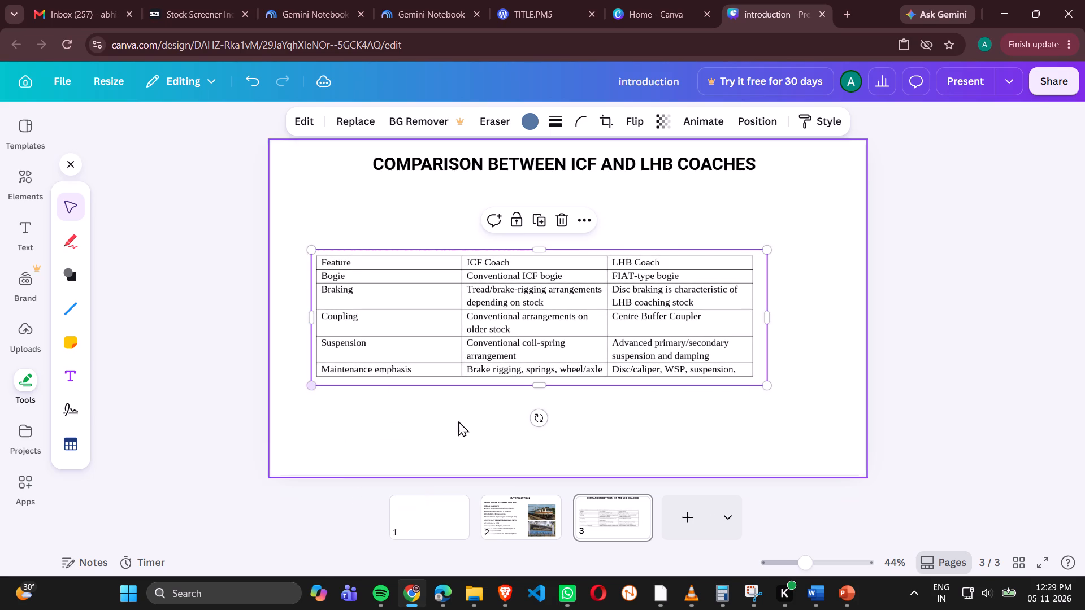
left_click_drag(771, 252, 815, 163)
left_click_drag(571, 229, 571, 213)
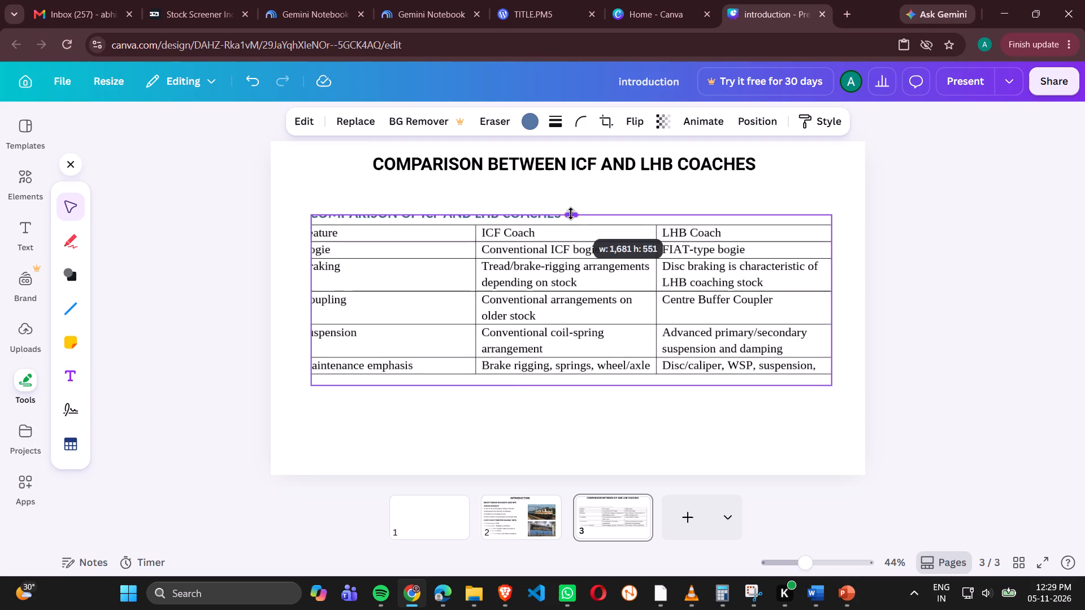
left_click_drag(571, 213, 588, 221)
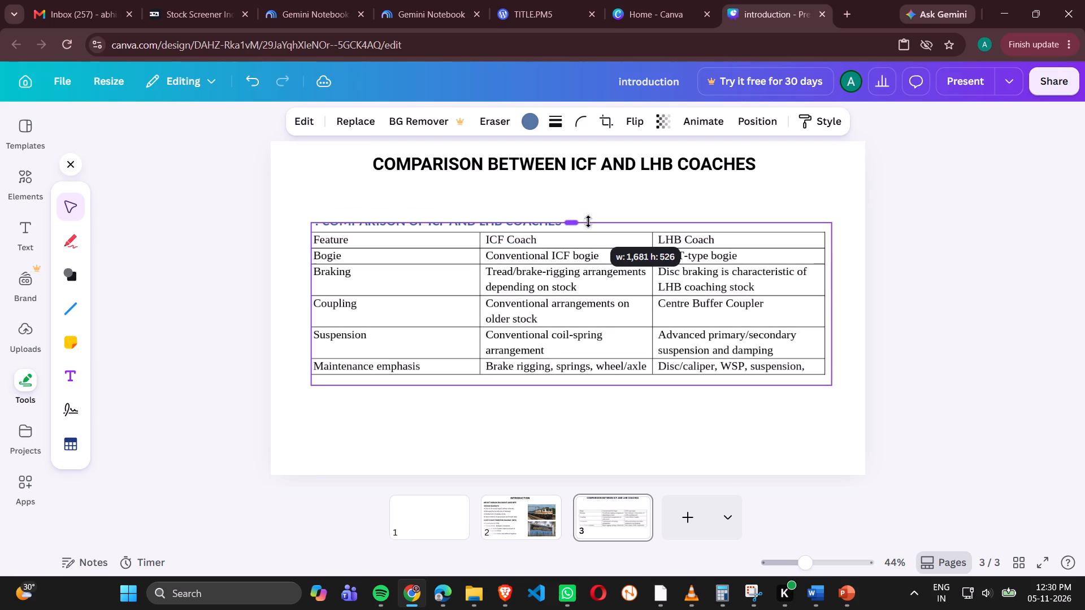
left_click_drag(588, 221, 594, 234)
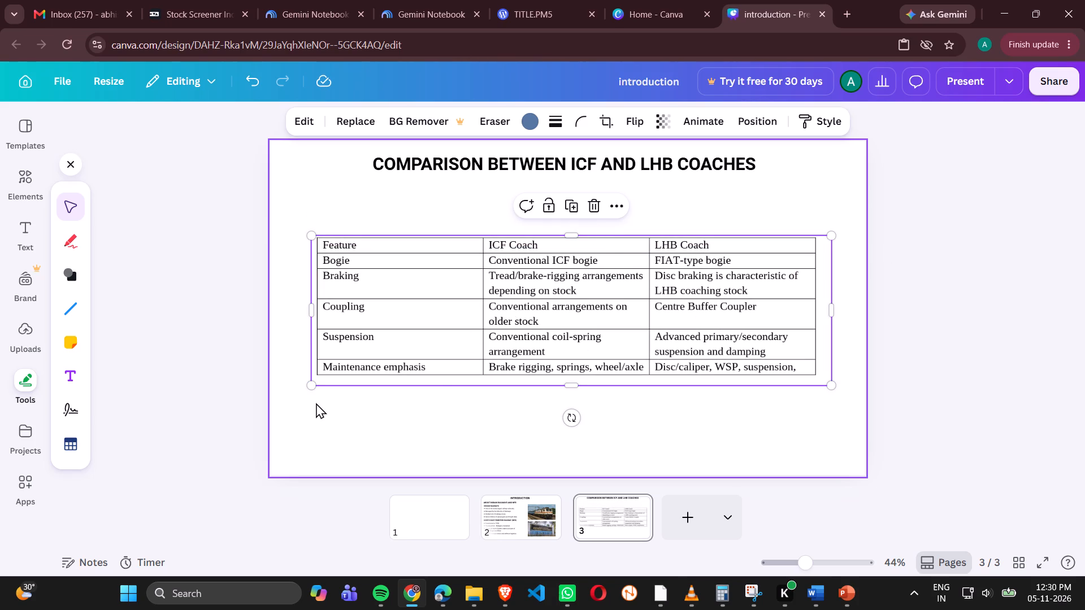
Enlarge the comparison table image further until it spans nearly the full width of the slide.
left_click_drag(311, 385, 314, 409)
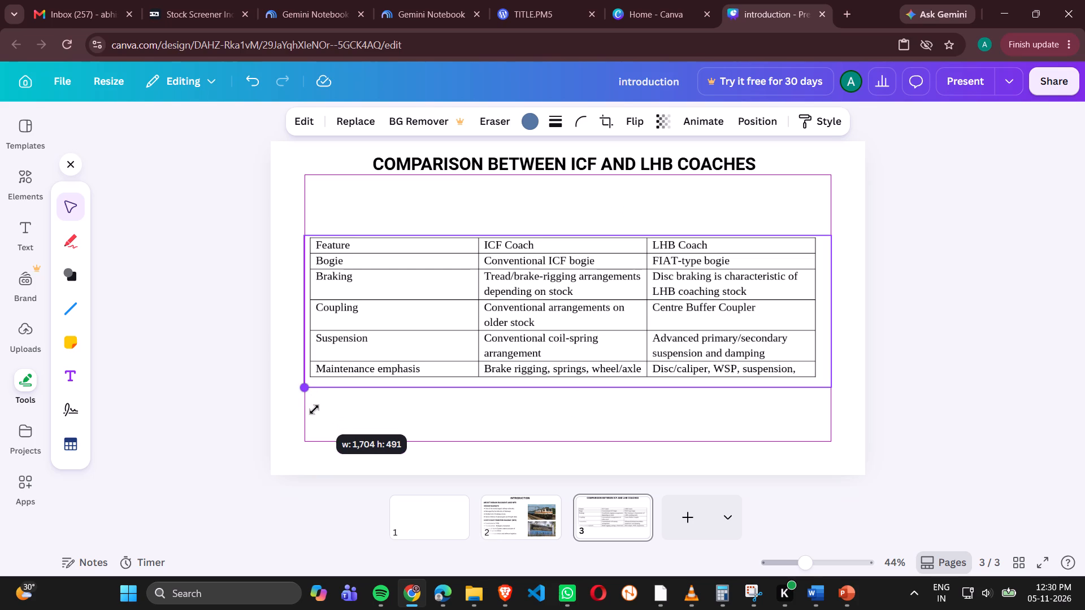
left_click_drag(314, 409, 316, 422)
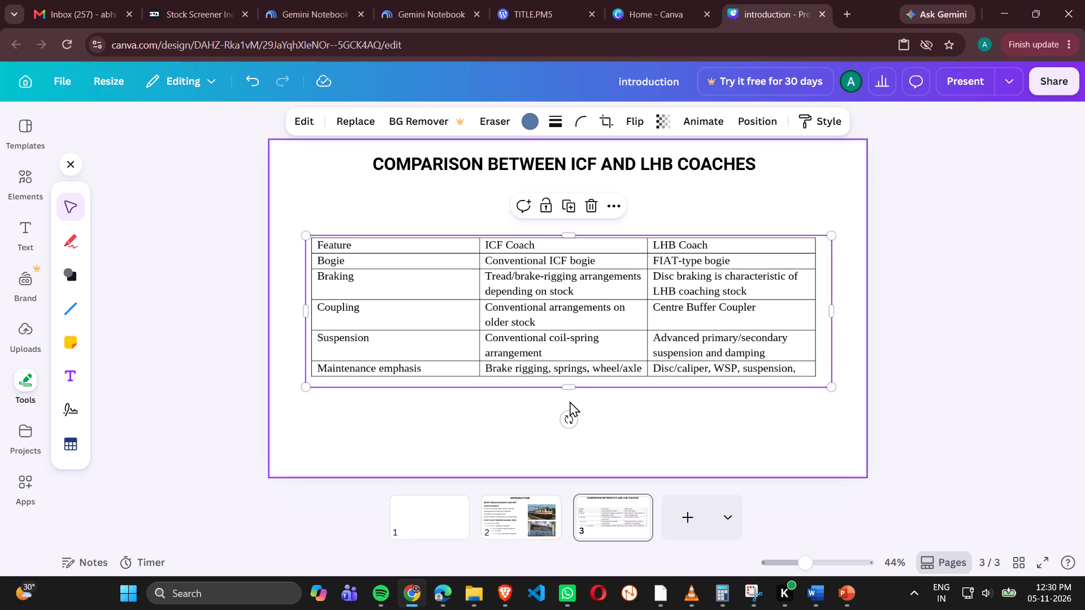
left_click(570, 387)
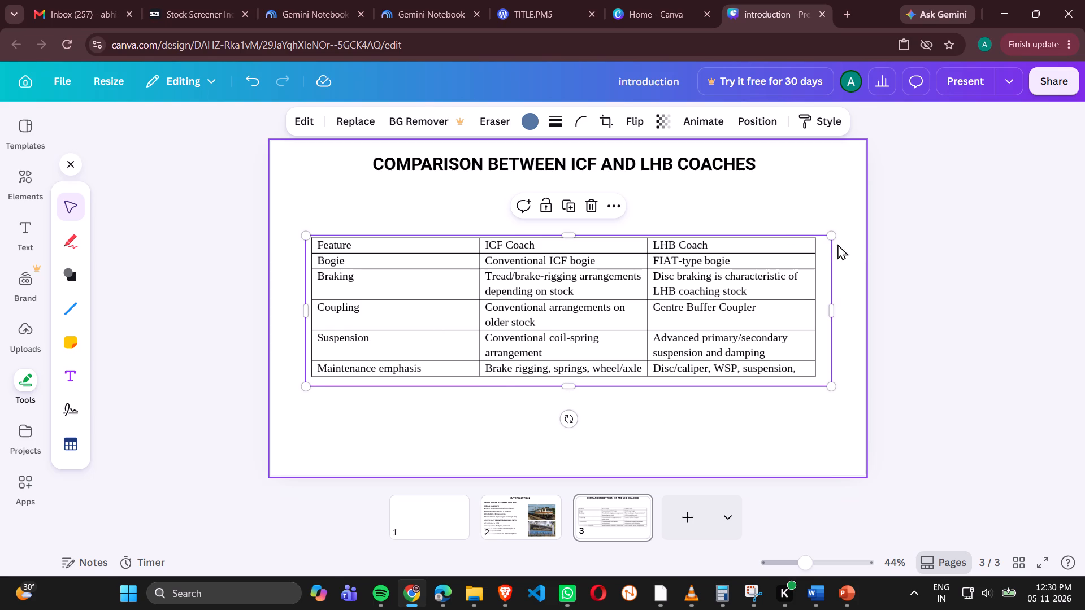
left_click_drag(833, 234, 836, 207)
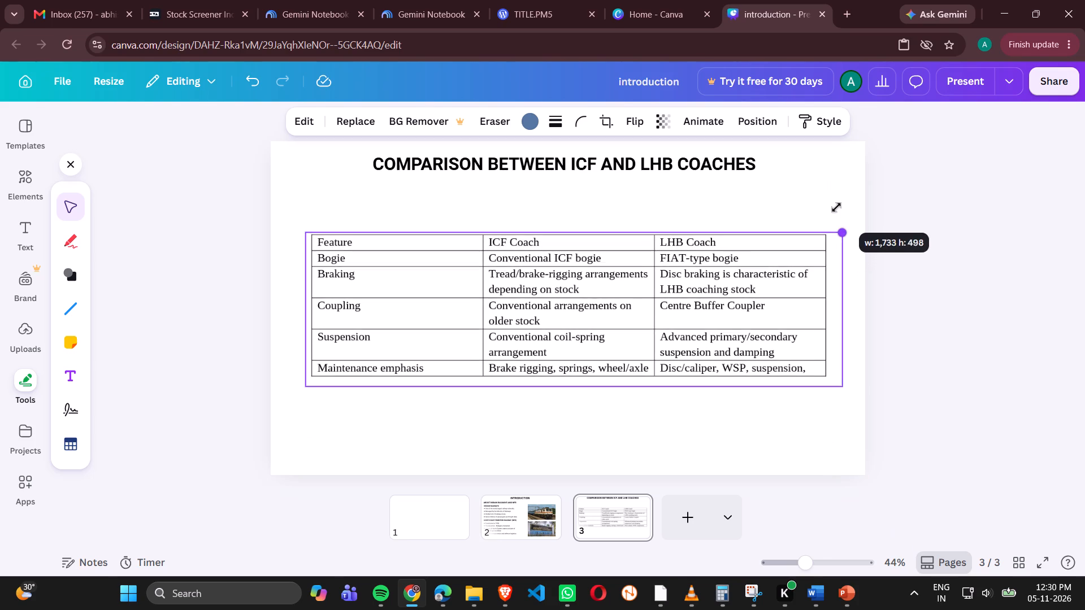
left_click_drag(836, 207, 836, 173)
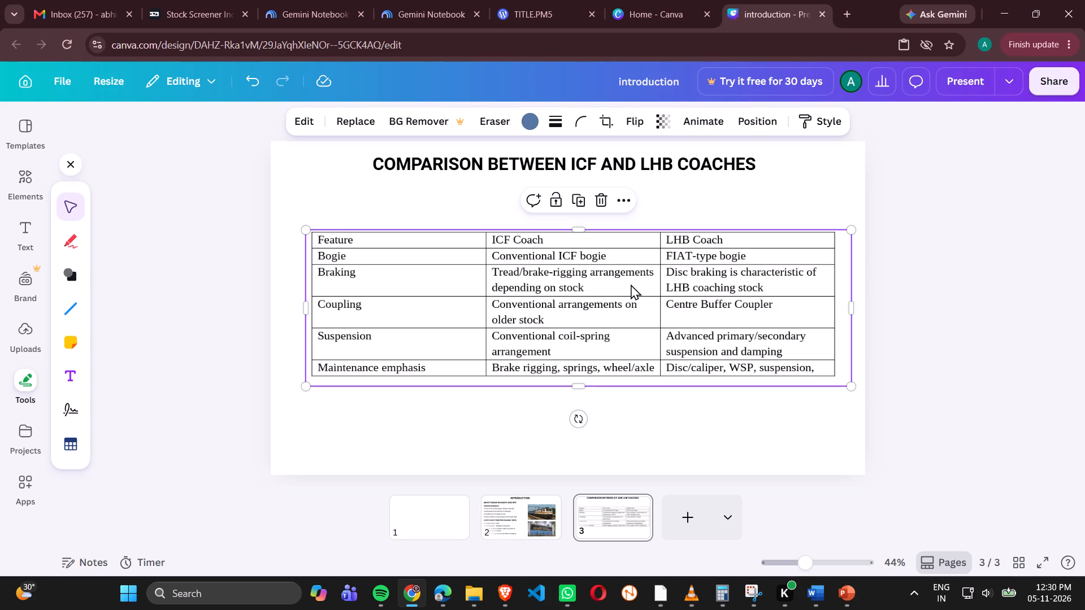
Move the table image lower on the slide and roughly centre it, leaving space beneath the heading.
left_click_drag(639, 289, 639, 321)
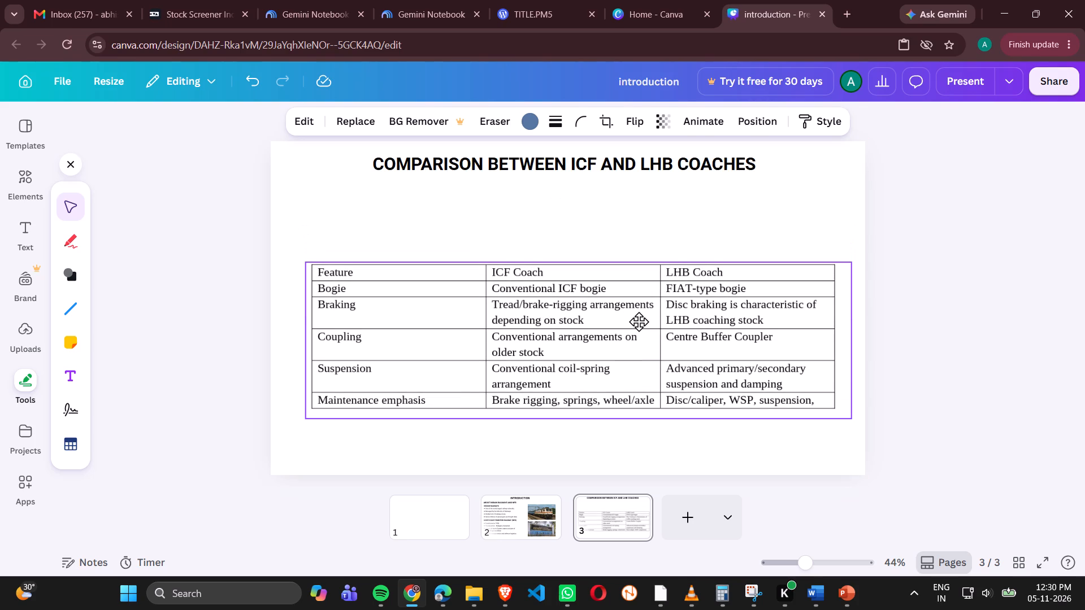
left_click_drag(639, 321, 634, 327)
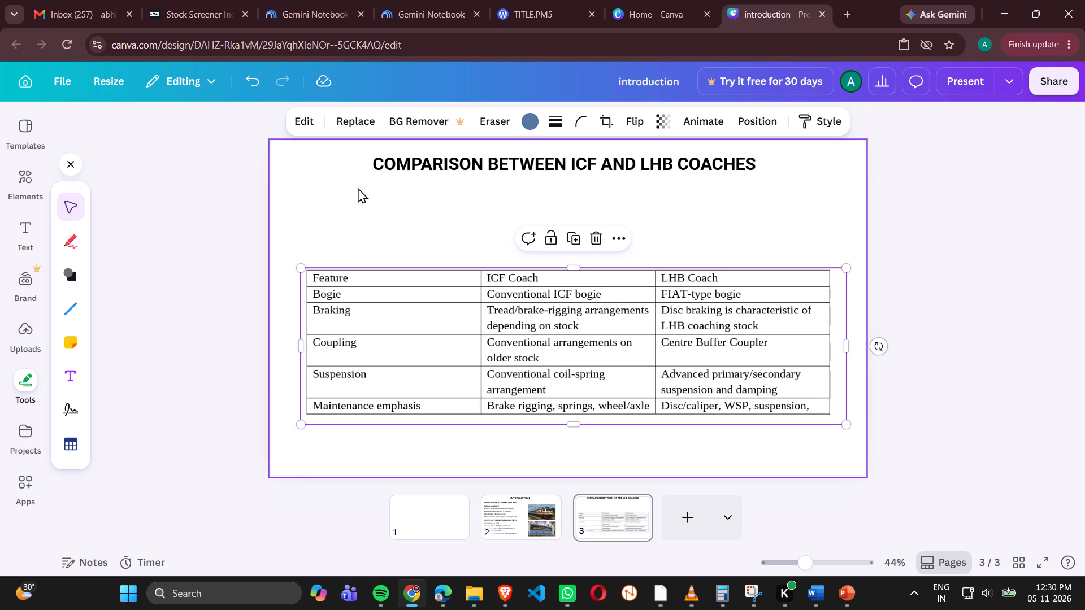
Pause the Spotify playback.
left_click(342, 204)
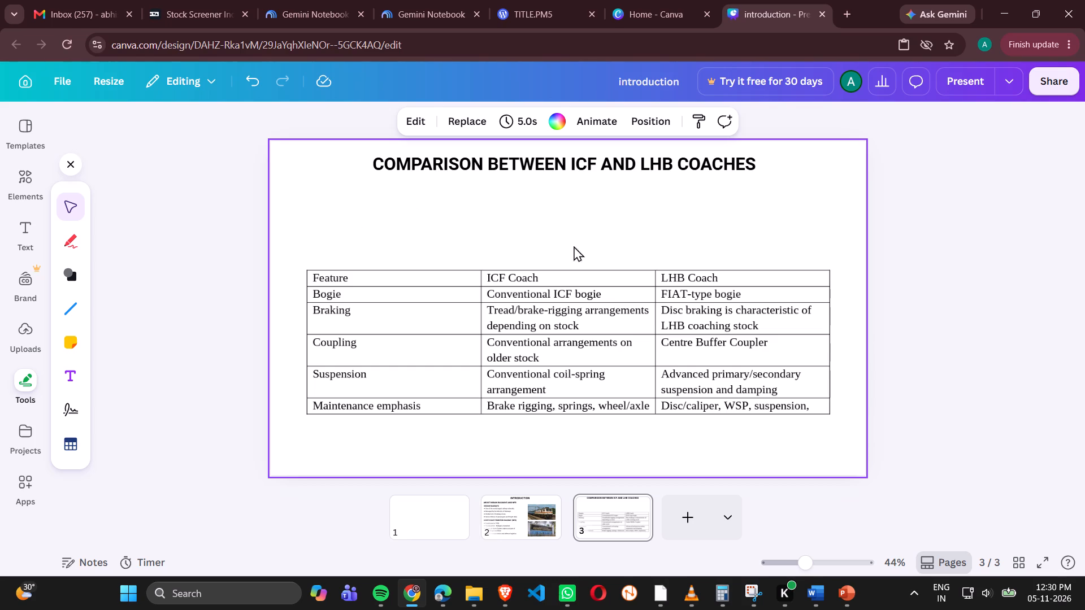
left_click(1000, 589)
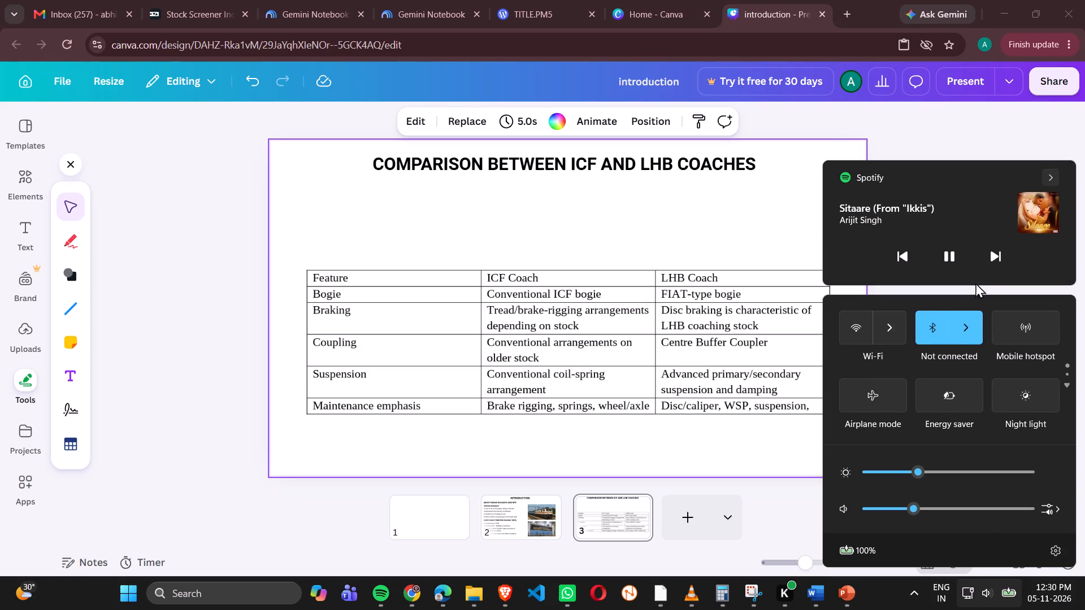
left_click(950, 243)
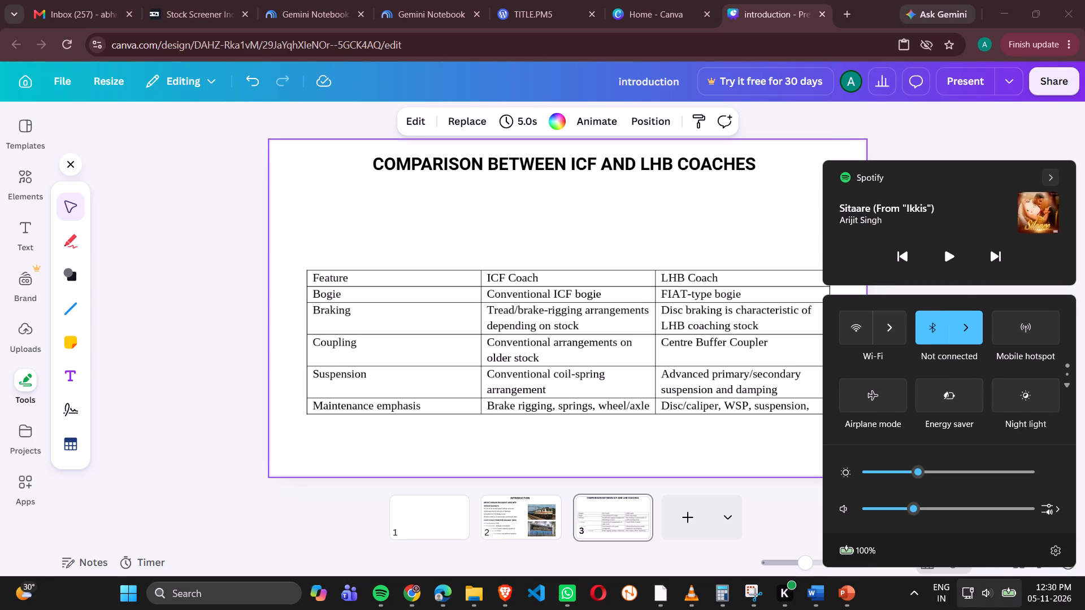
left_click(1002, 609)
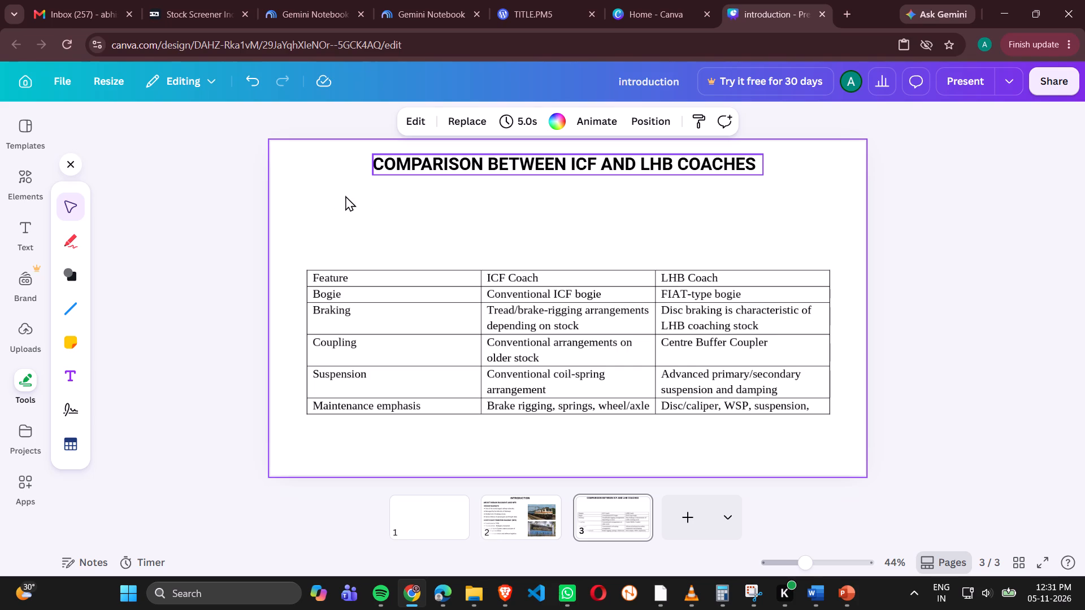
Add a new text box to page 3 and place it in the space between the heading and the comparison table.
left_click(330, 199)
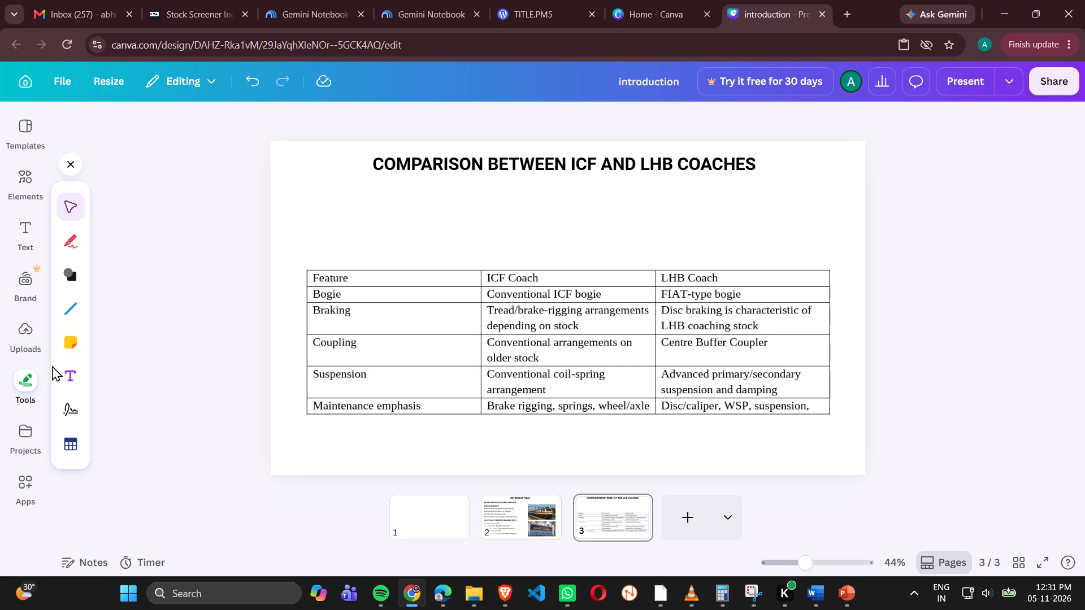
left_click(72, 376)
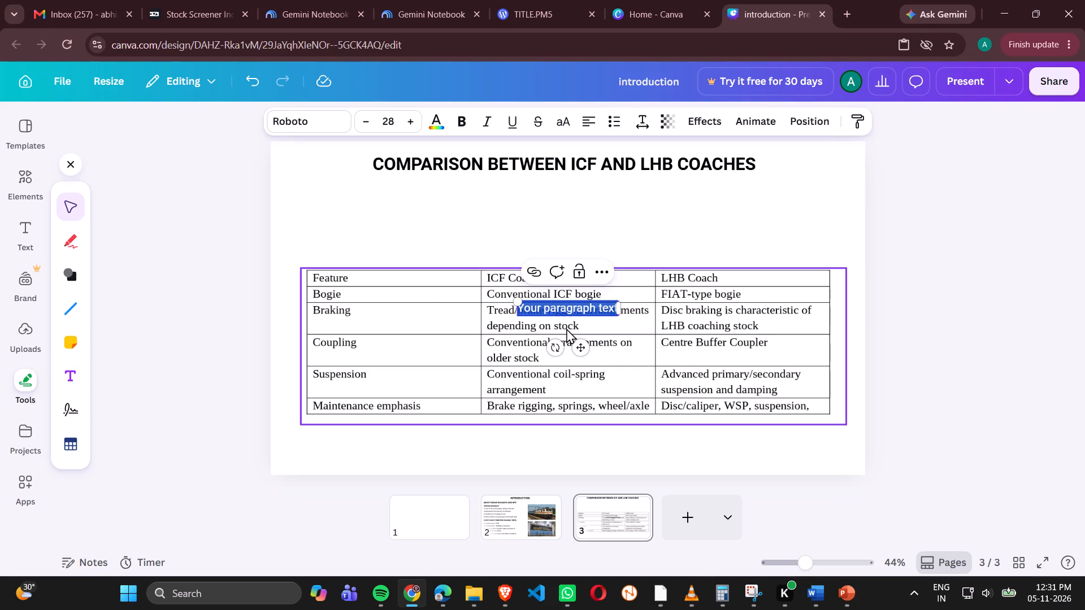
left_click_drag(576, 348, 549, 259)
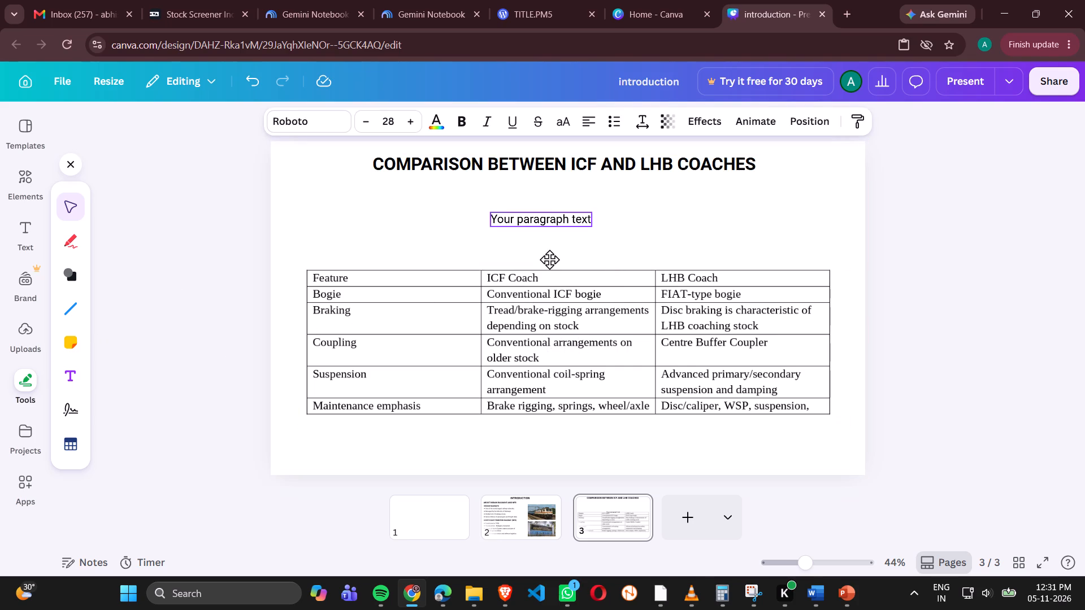
left_click_drag(549, 259, 457, 247)
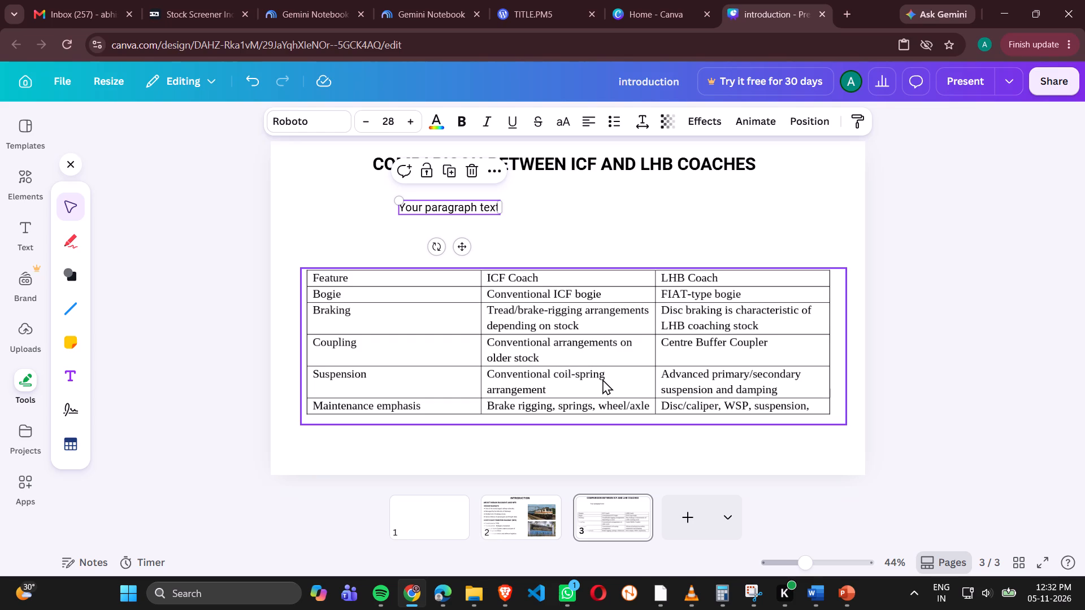
Move the comparison table image down near the slide's lower edge to widen the space beneath the heading.
left_click(542, 381)
left_click_drag(558, 369, 555, 408)
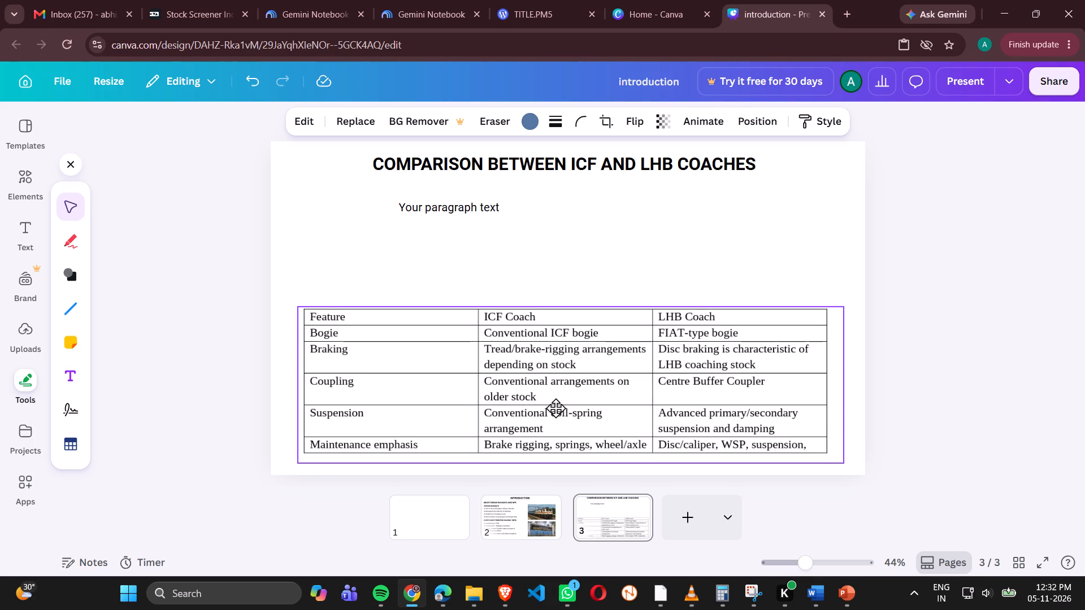
left_click_drag(555, 408, 554, 399)
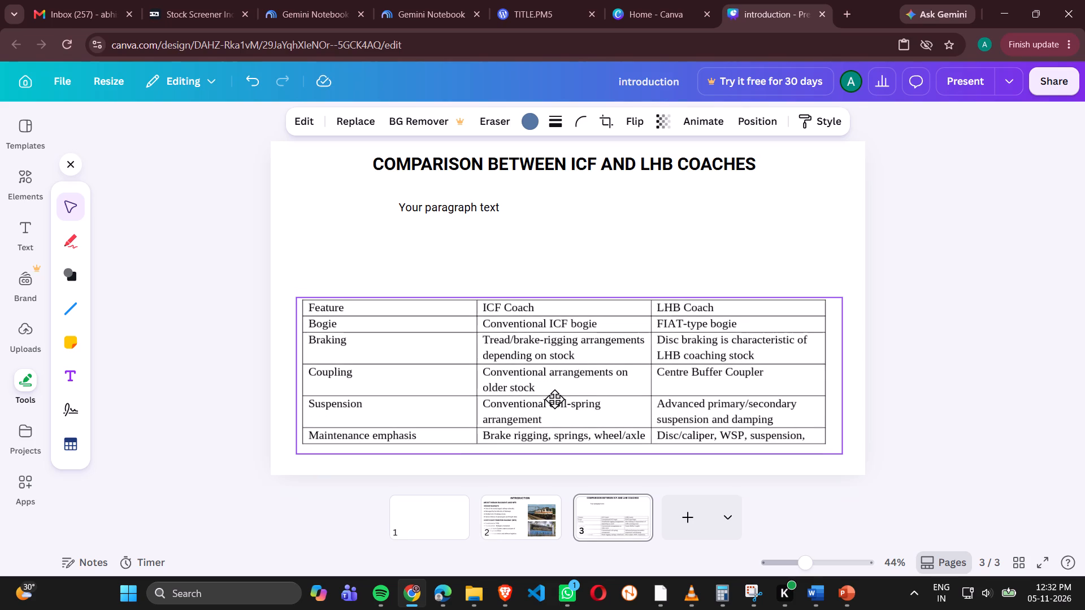
left_click_drag(554, 399, 556, 398)
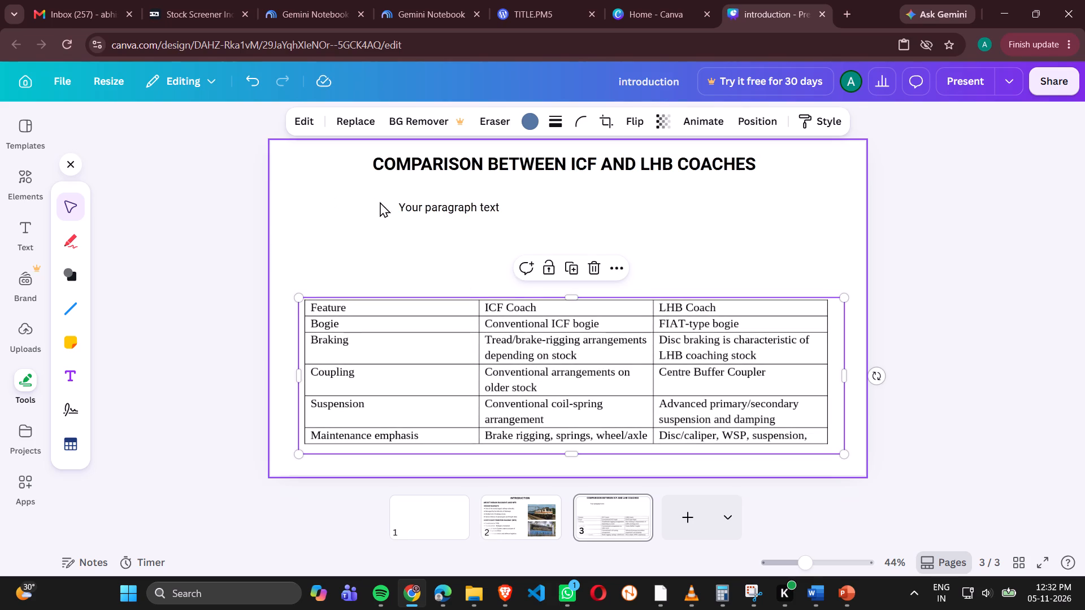
Move the placeholder text box to just below the heading, lined up with the comparison table's left edge.
left_click(432, 210)
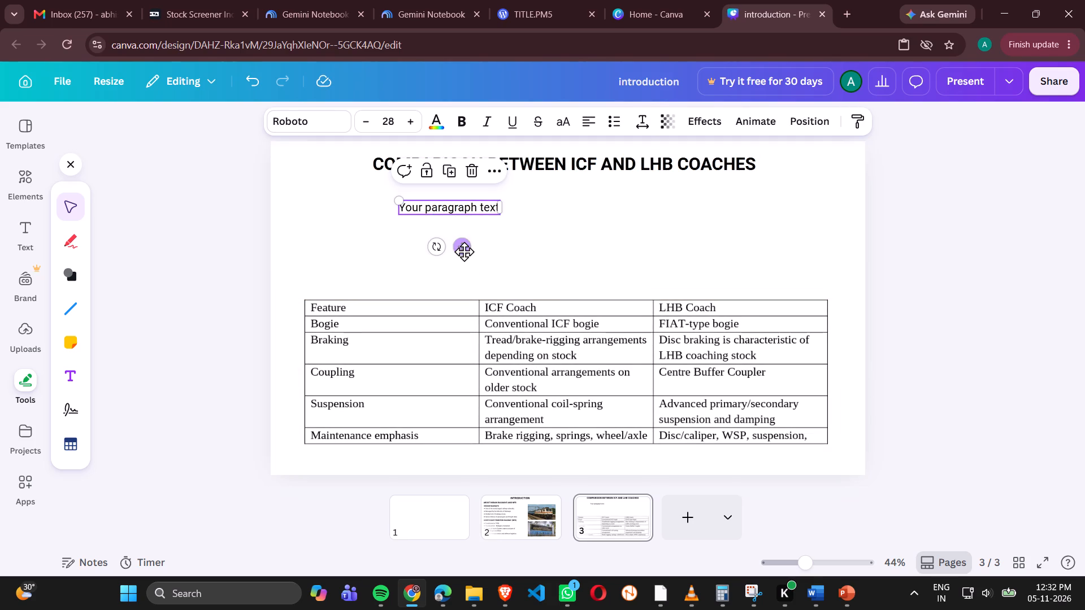
left_click_drag(464, 251, 372, 242)
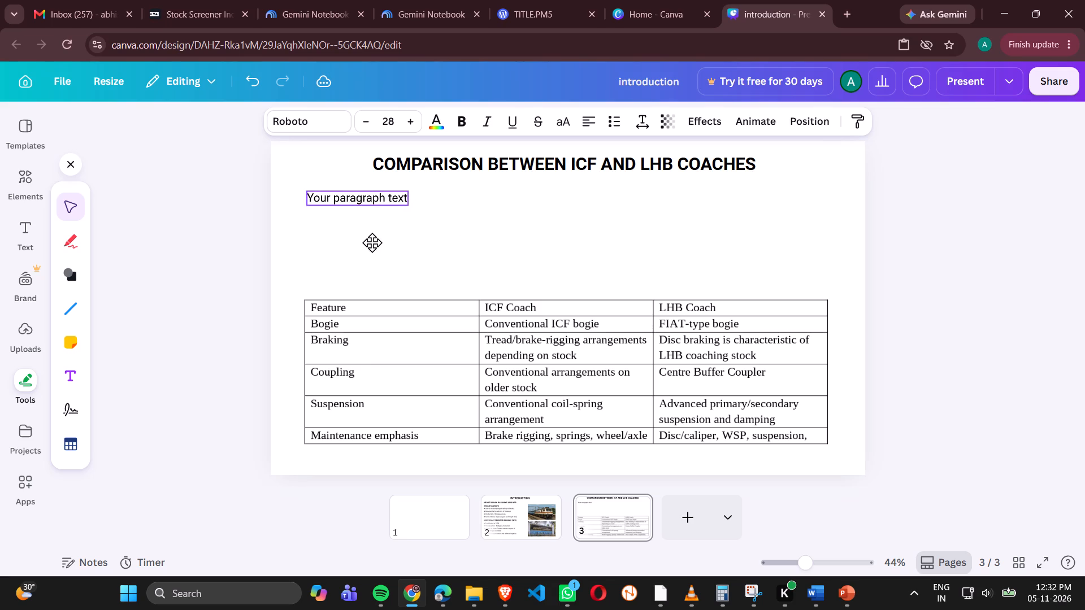
left_click_drag(372, 242, 372, 236)
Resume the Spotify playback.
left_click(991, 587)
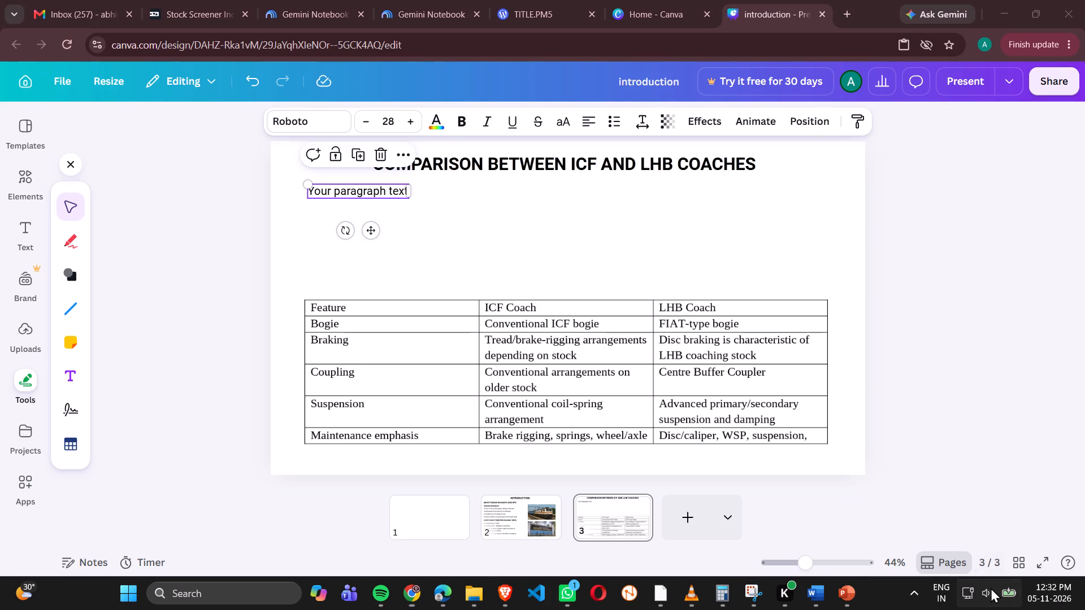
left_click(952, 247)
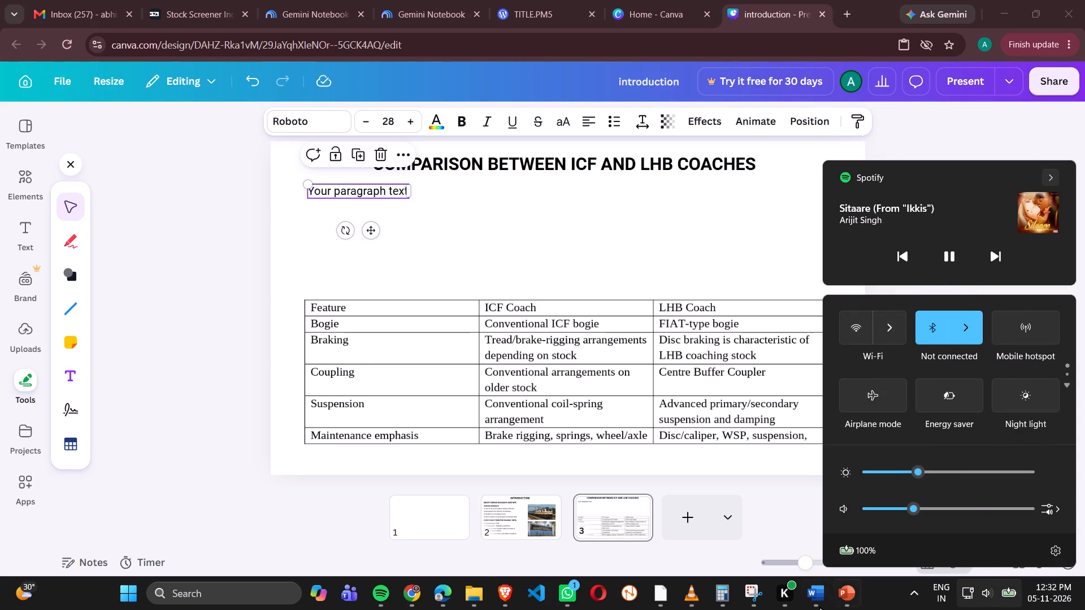
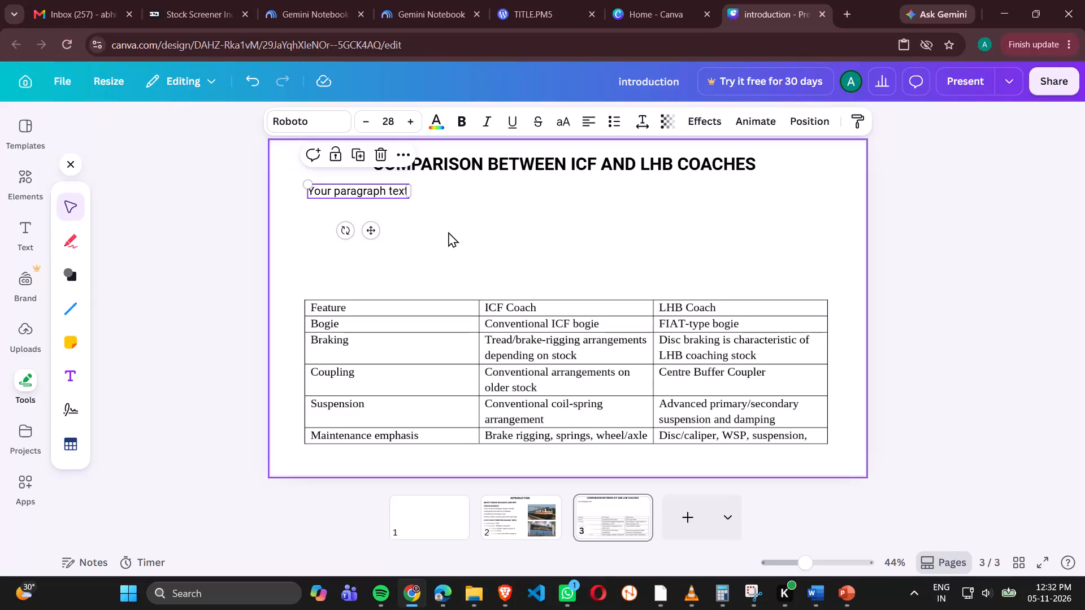
Set the font size of the placeholder paragraph text beneath the slide heading to 32.
left_click(355, 187)
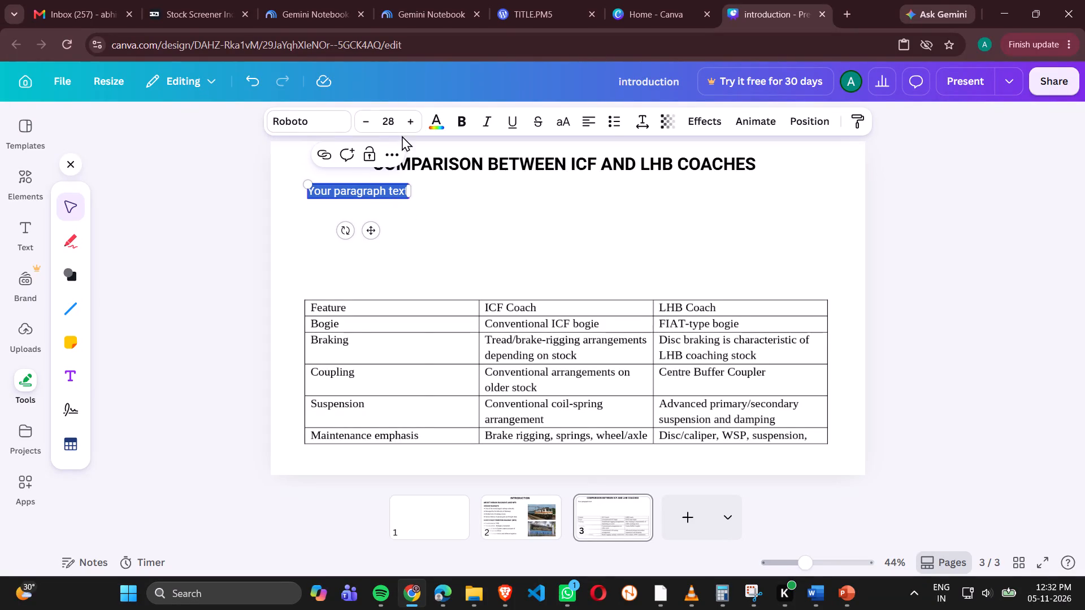
left_click(393, 120)
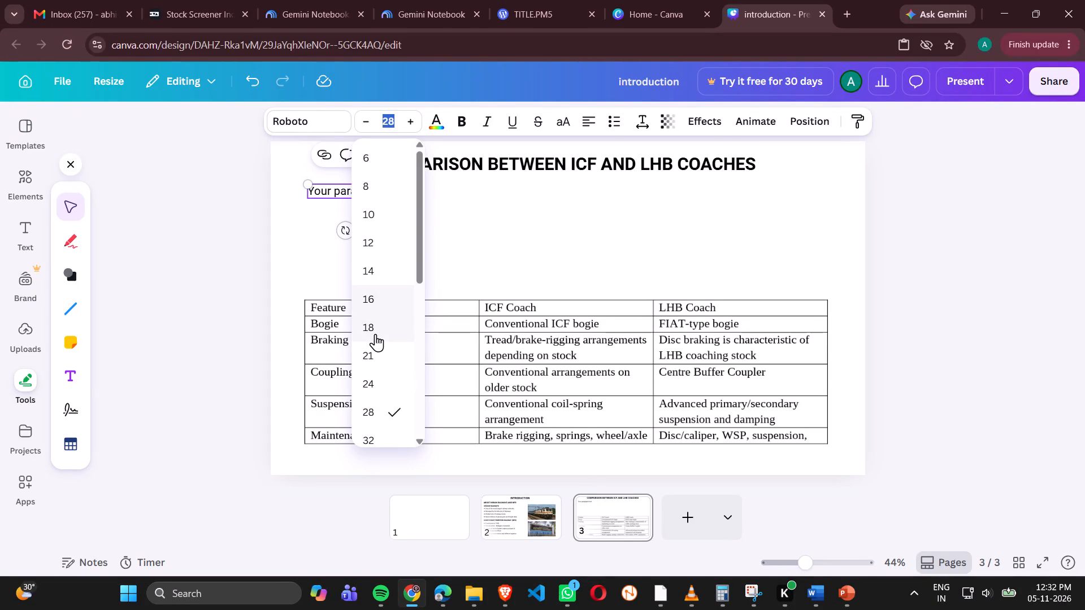
left_click(377, 432)
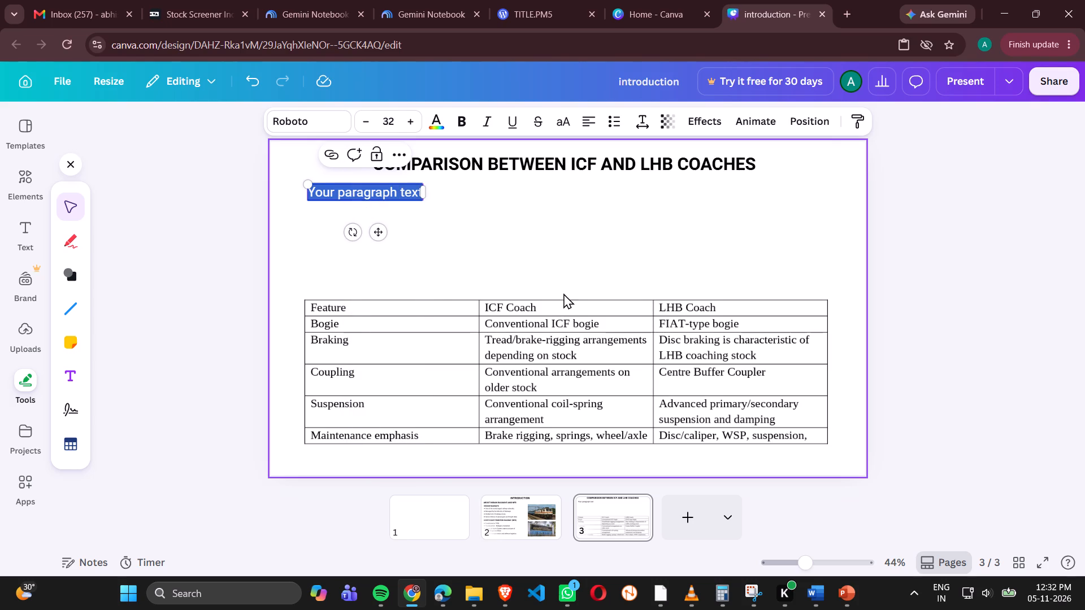
Replace the placeholder in the paragraph text box with introductory text beginning with "ICF".
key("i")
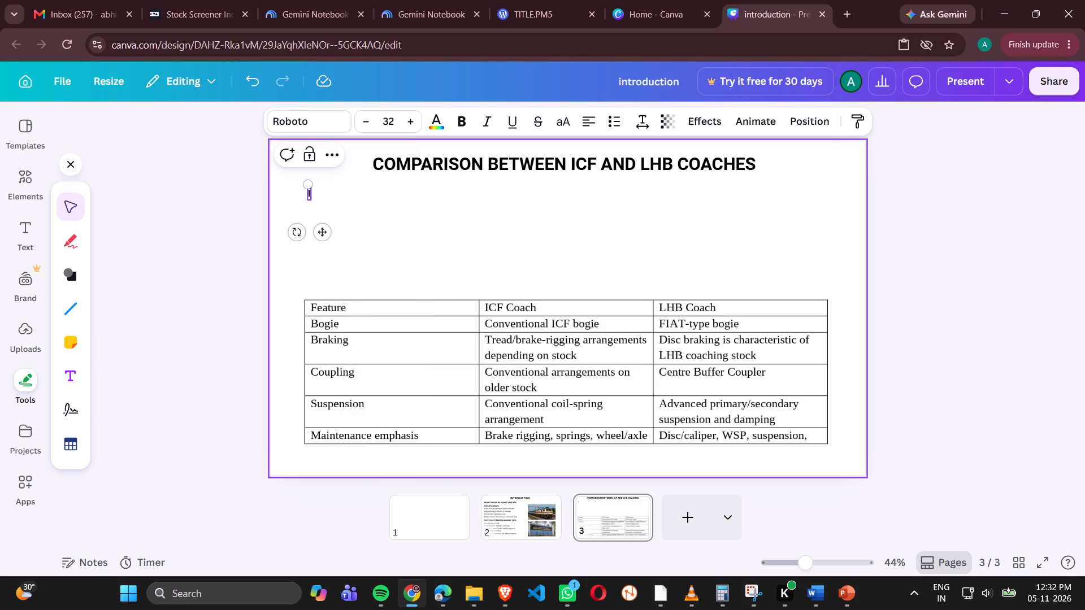
key("BackSpace")
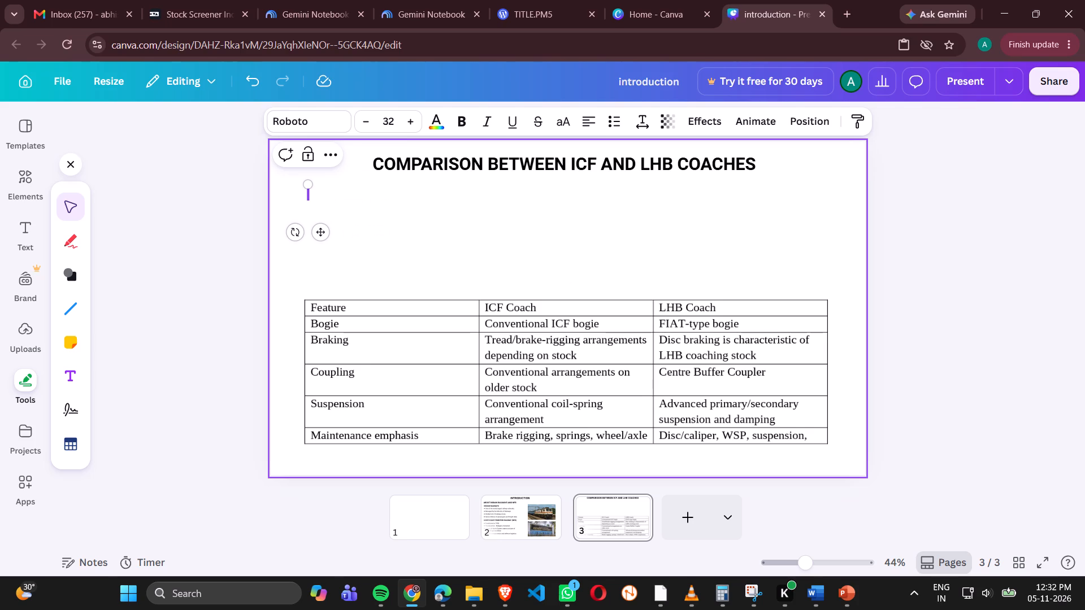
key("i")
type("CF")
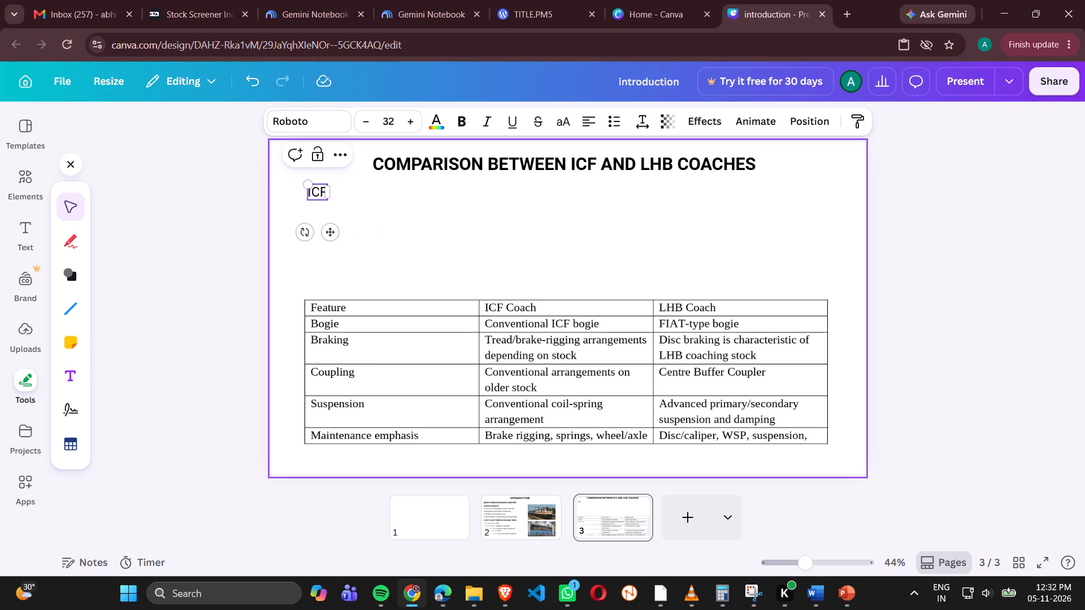
Complete the text in the new text box so it reads ICF COACHES.
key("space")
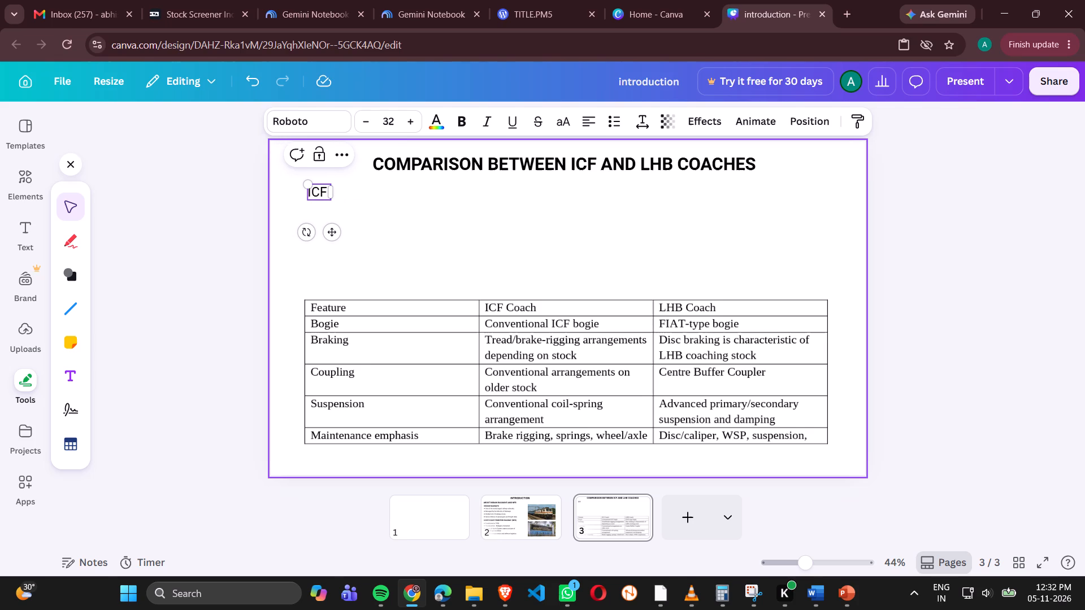
type("COACHES")
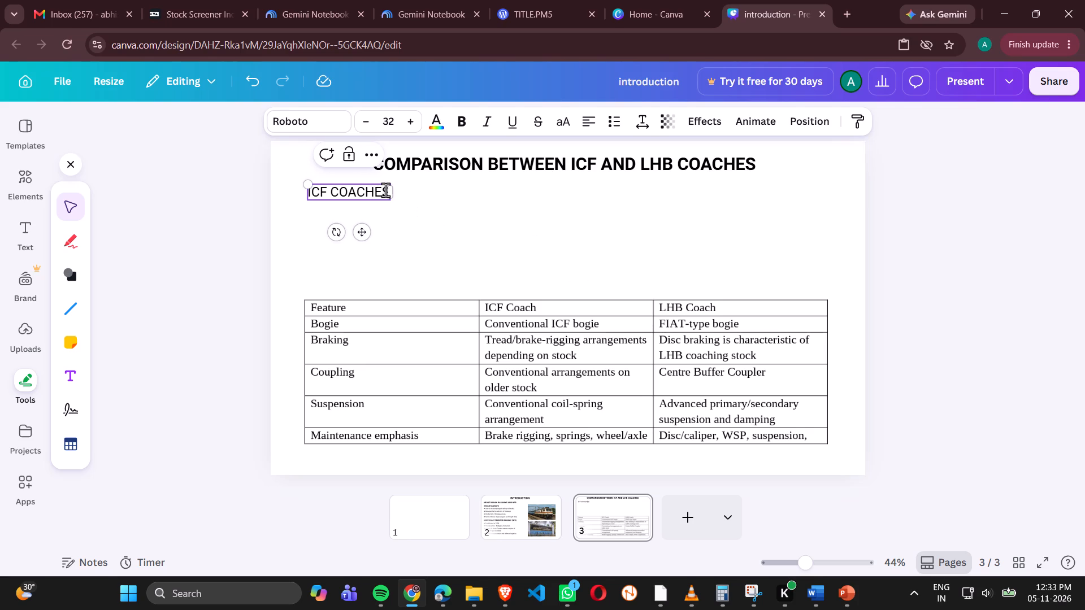
Make the ICF COACHES text bold.
left_click_drag(385, 190, 303, 193)
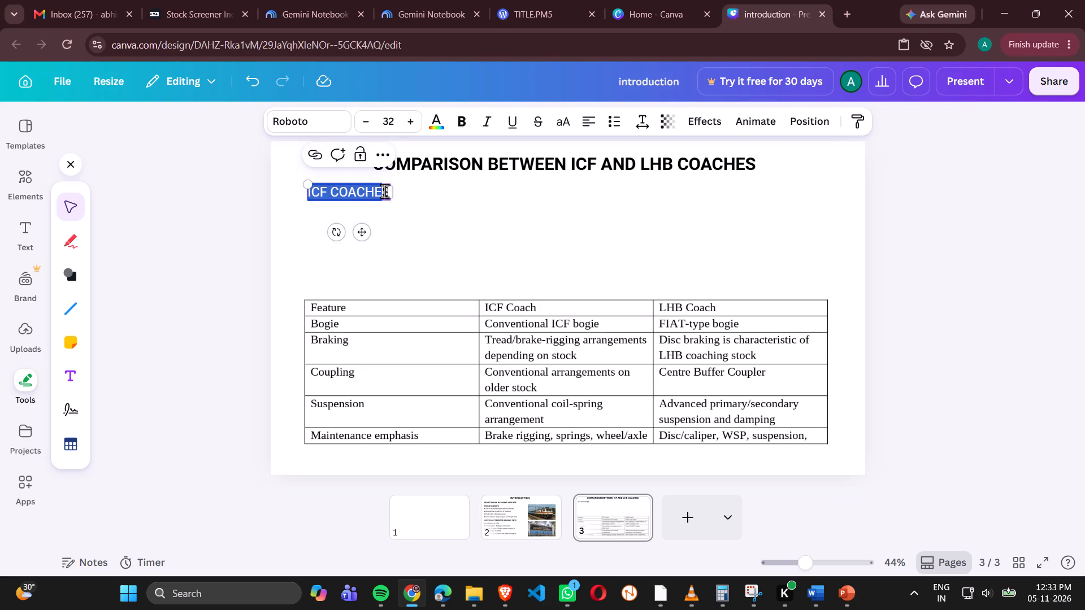
left_click_drag(384, 191, 360, 186)
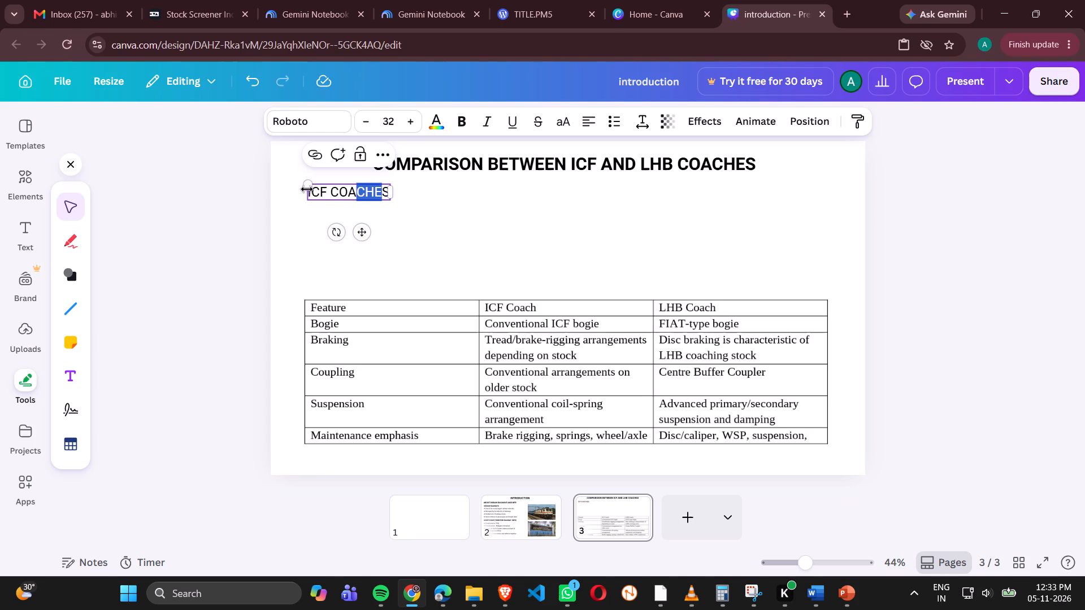
left_click_drag(310, 190, 388, 190)
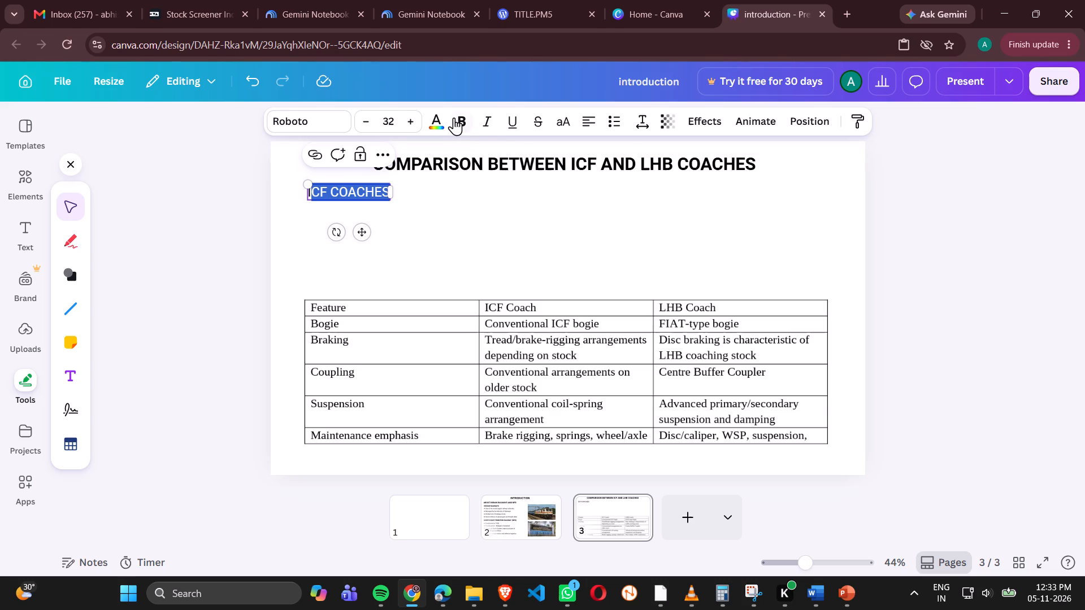
left_click(454, 117)
left_click(444, 202)
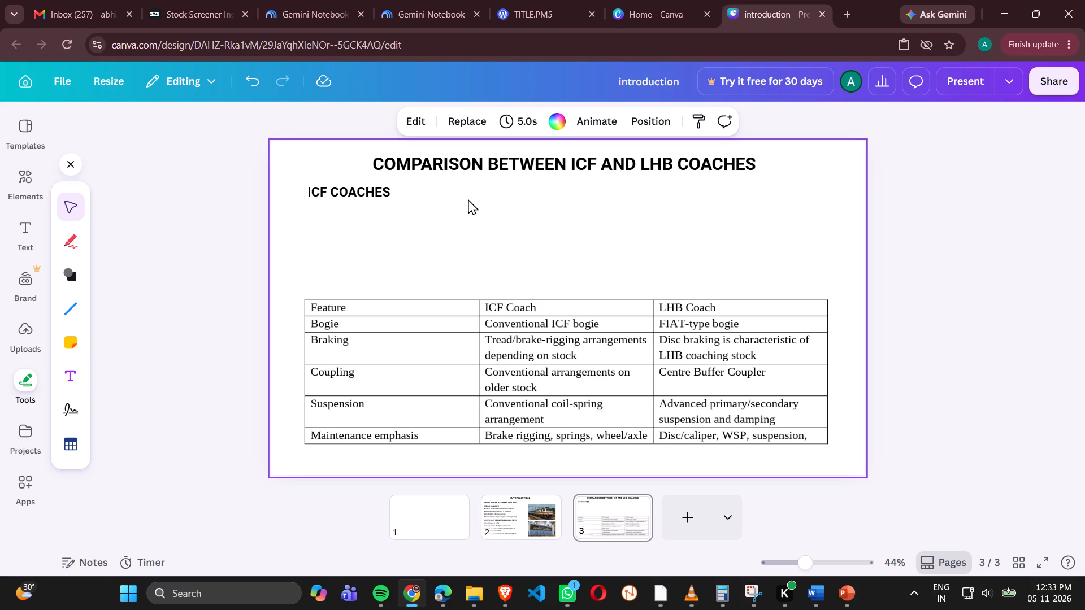
Shift the ICF COACHES text box slightly so its left edge lines up with the table image's left edge.
left_click(310, 190)
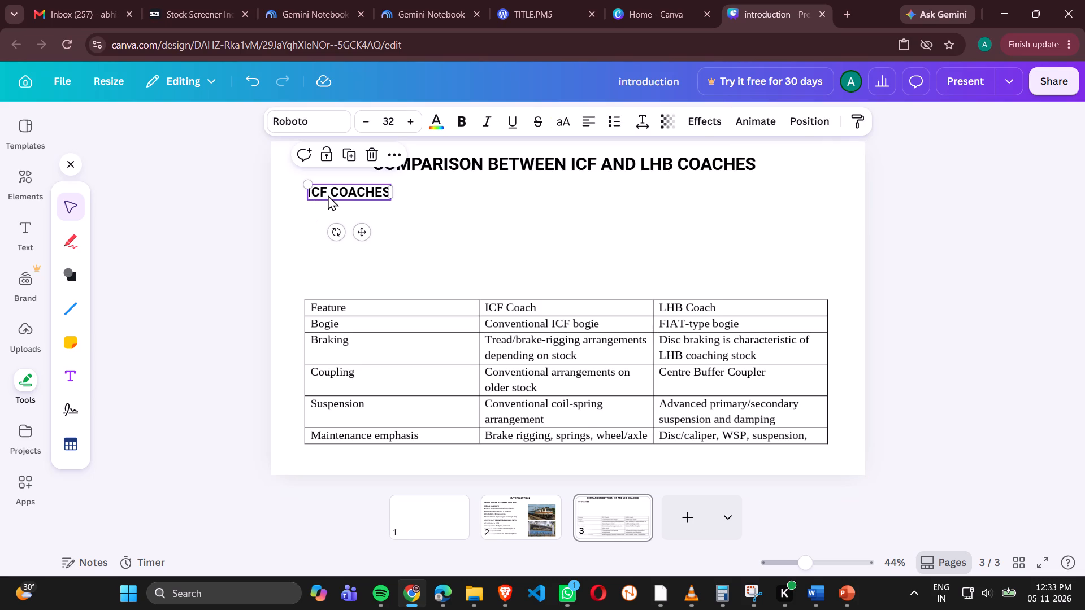
key("ctrl+a")
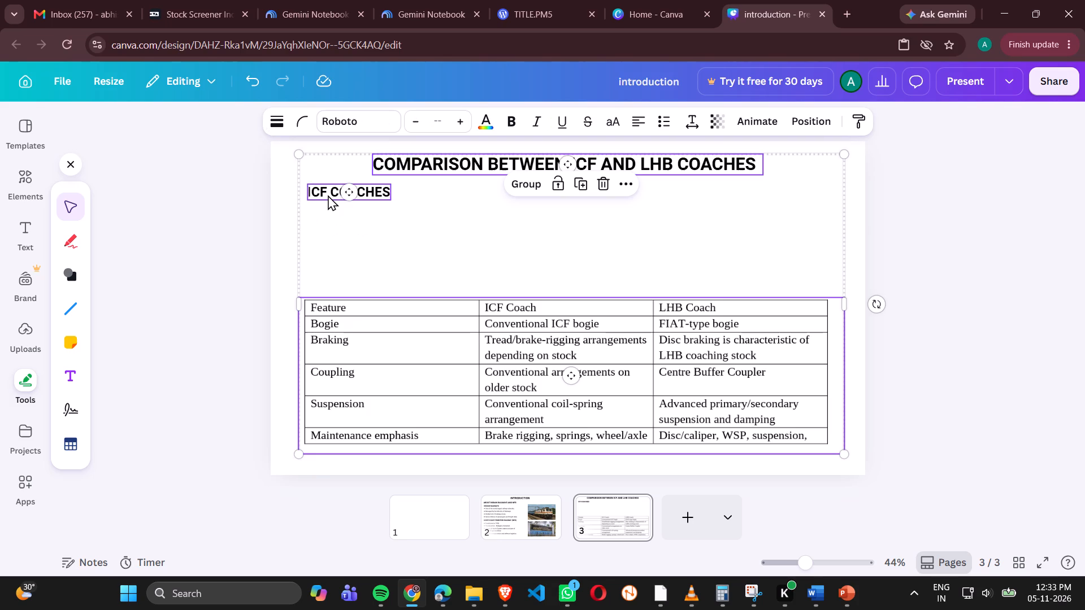
left_click(441, 247)
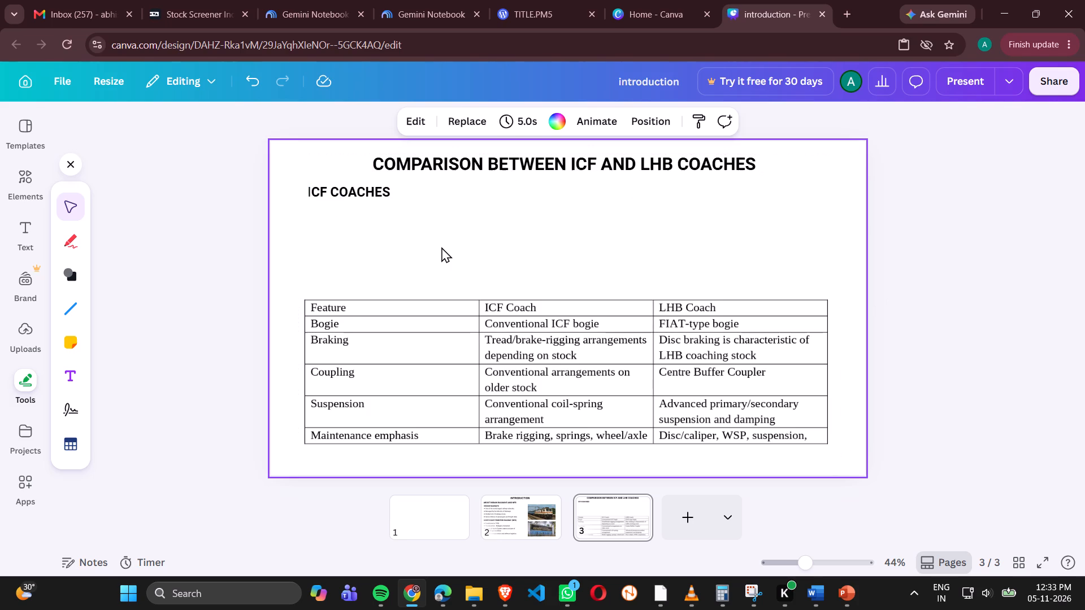
left_click(310, 191)
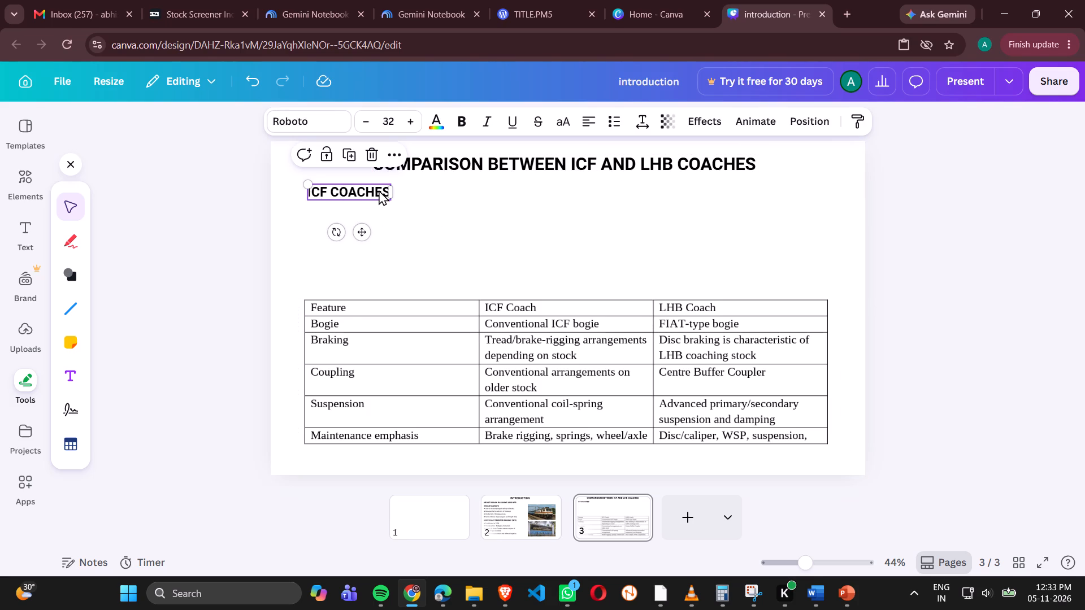
left_click_drag(385, 190, 344, 190)
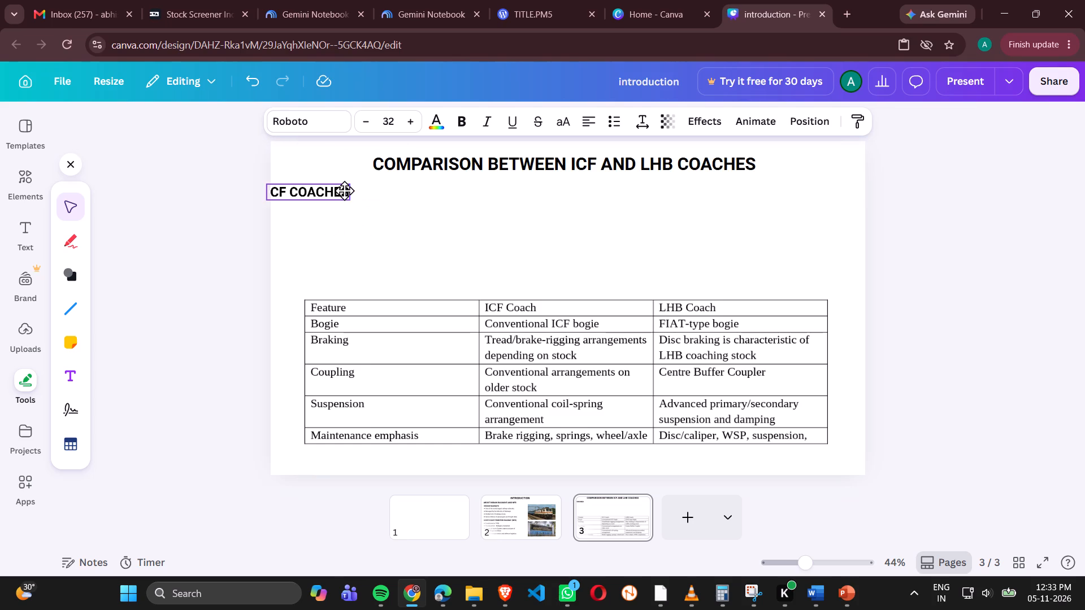
left_click_drag(344, 190, 378, 188)
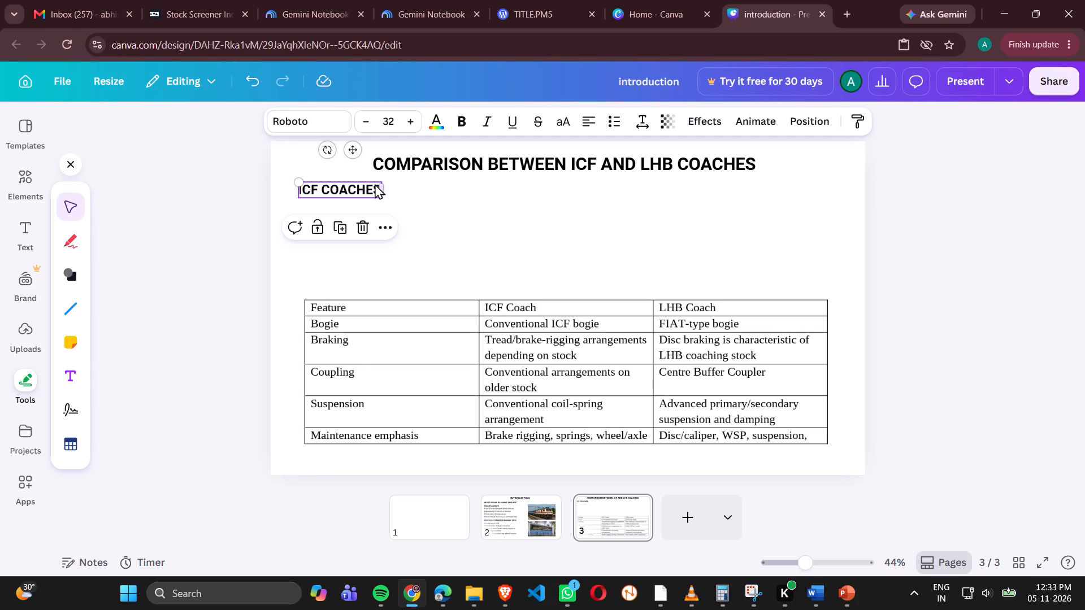
Apply bold to the word ICF so its first letter matches the rest of the subheading.
key("ctrl+a")
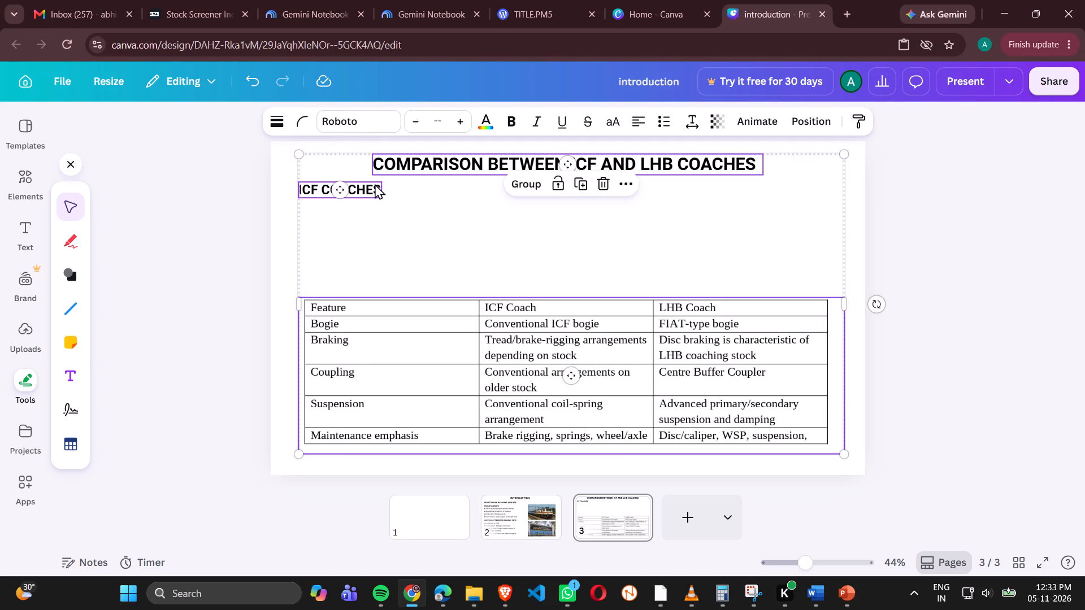
left_click(420, 233)
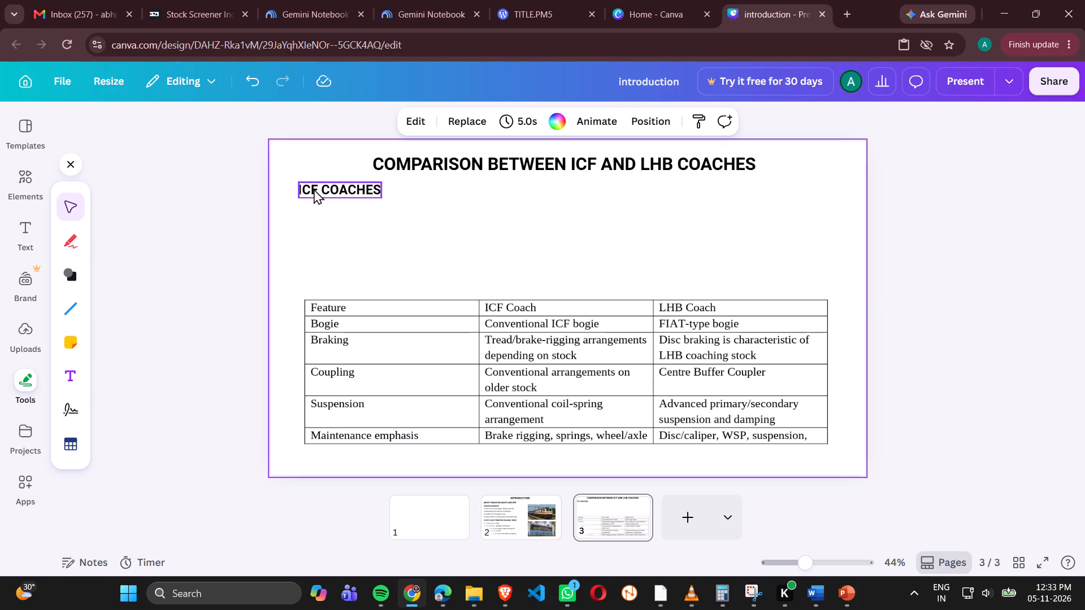
left_click(314, 189)
left_click(314, 189)
left_click(314, 189)
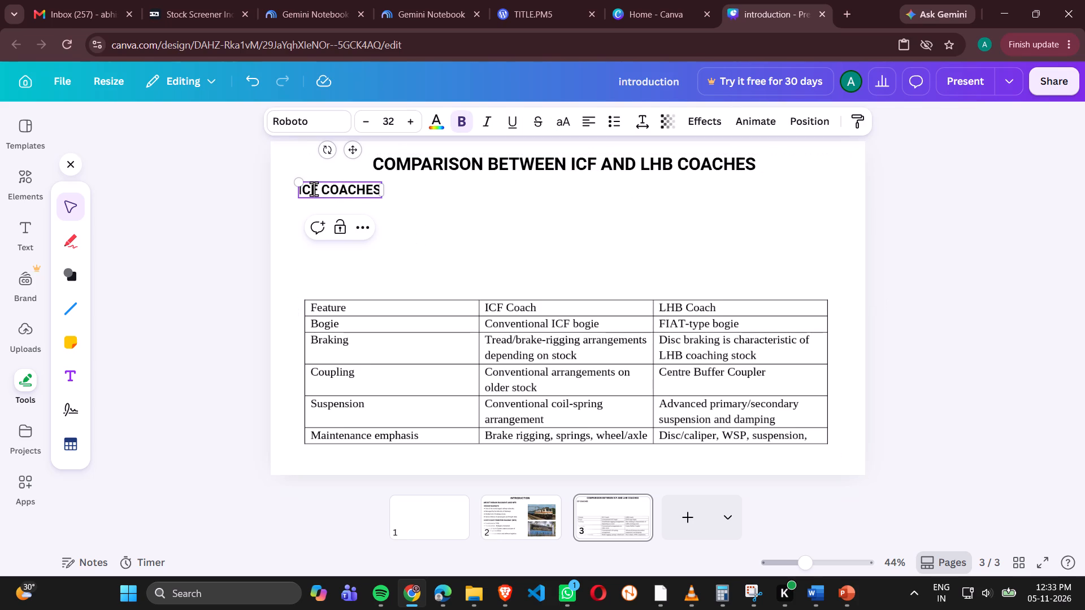
double_click(314, 189)
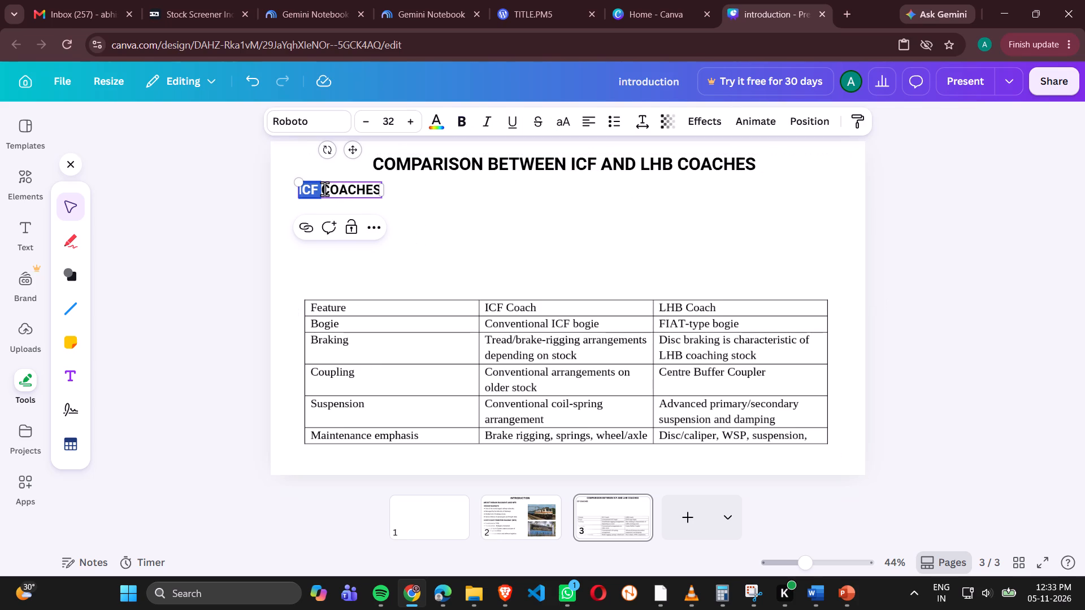
left_click(464, 119)
left_click(442, 202)
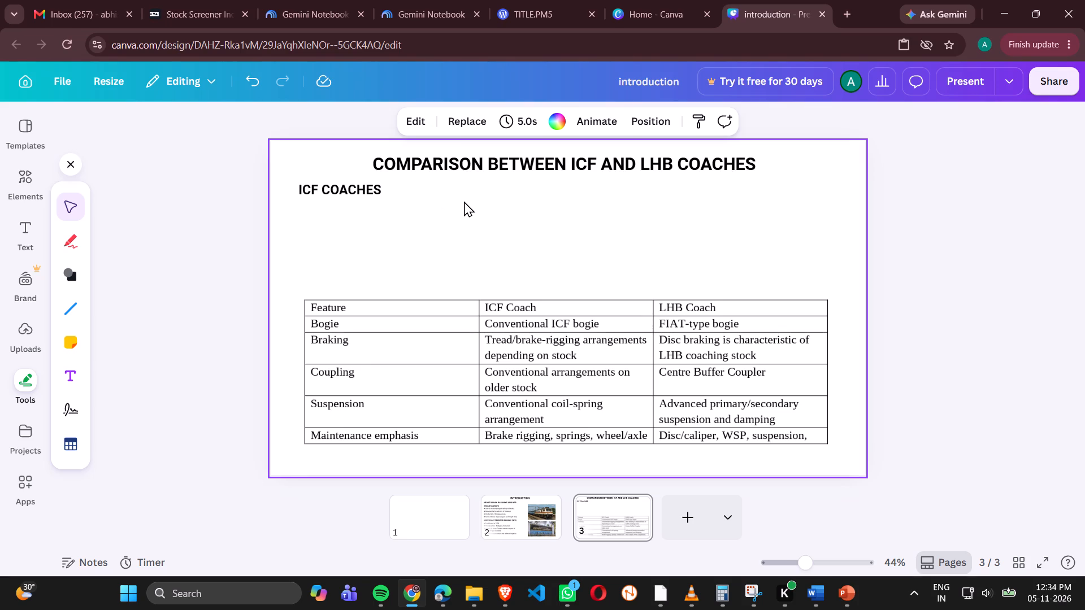
Append a spaced hyphen after ICF COACHES and turn bold off for the text that follows it.
left_click(376, 190)
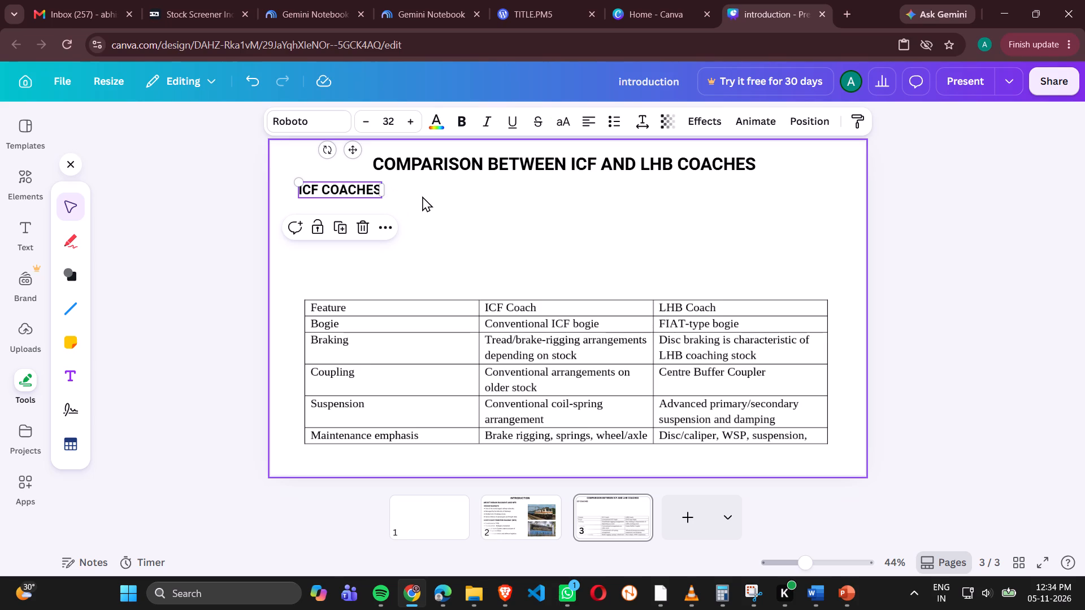
key("space")
type("-")
key("space")
left_click(355, 189)
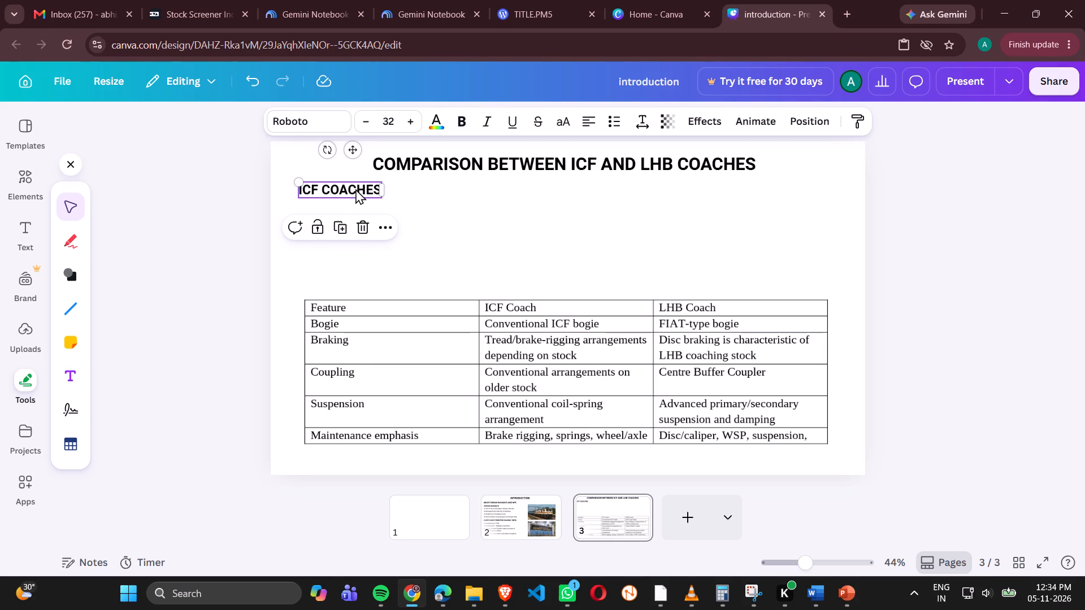
key("Right")
key("Right")
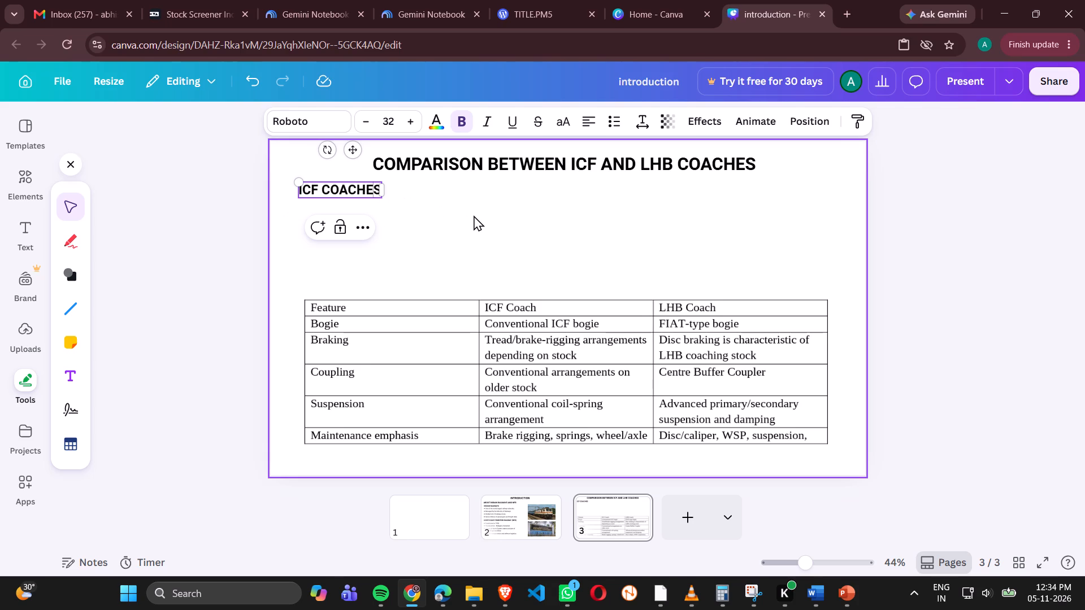
key("Right")
key("Right")
key("space")
type("-")
key("space")
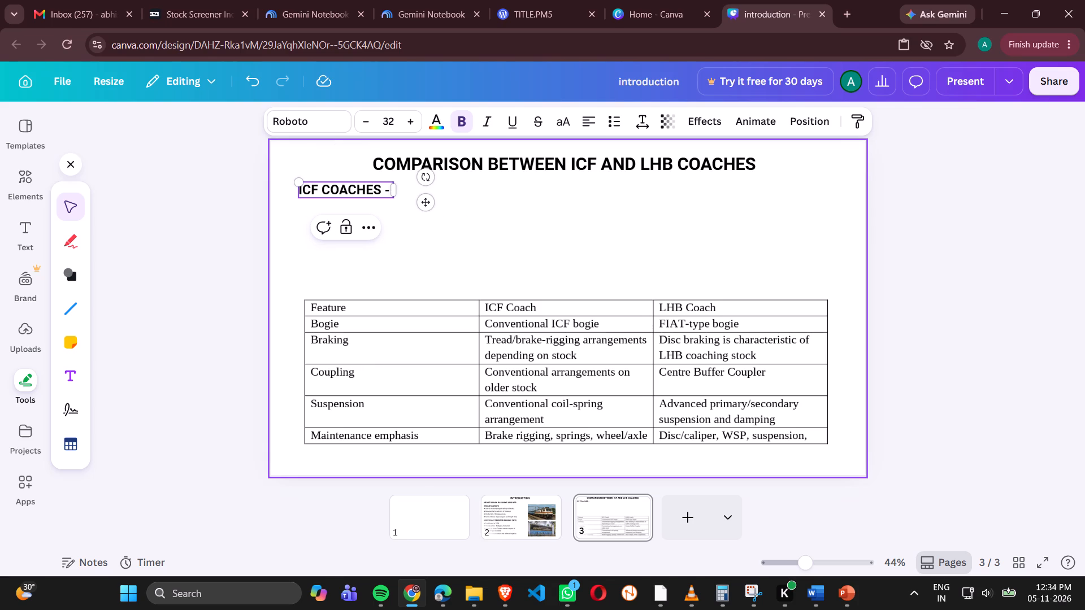
left_click(463, 120)
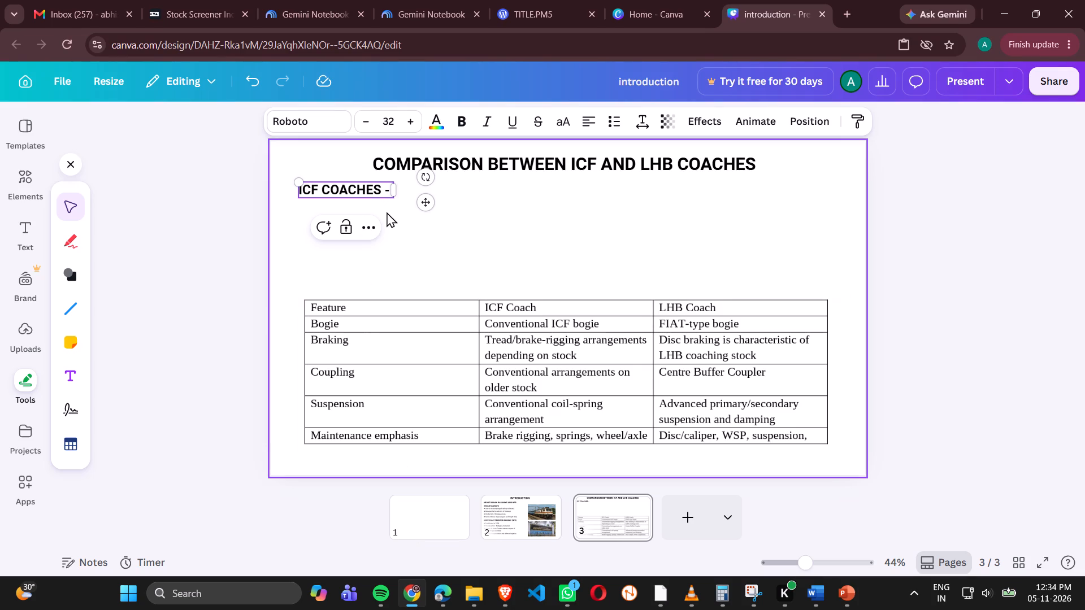
key("ctrl+v")
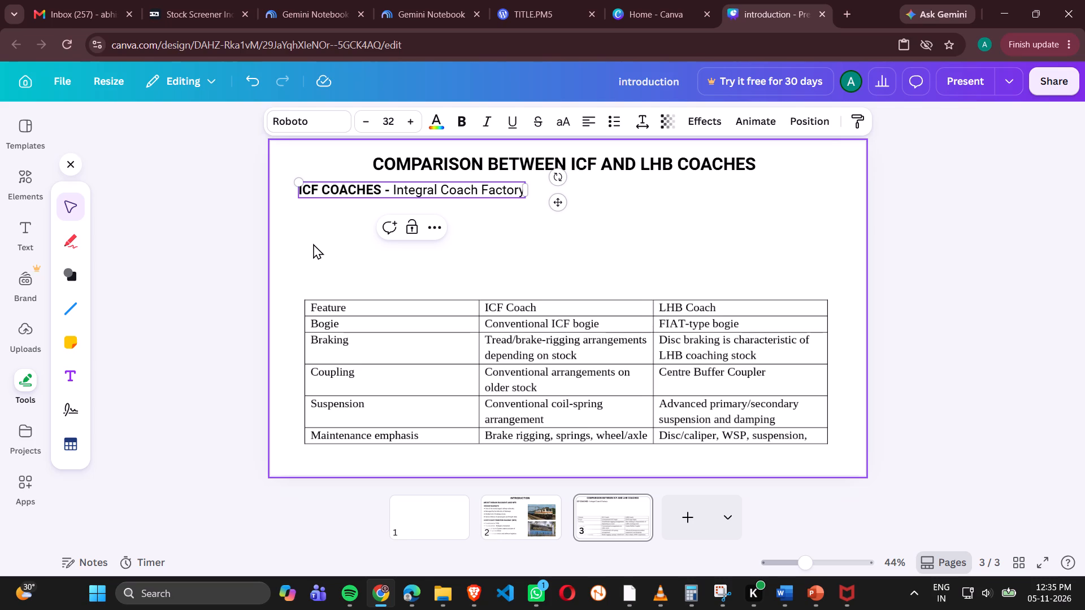
left_click(313, 243)
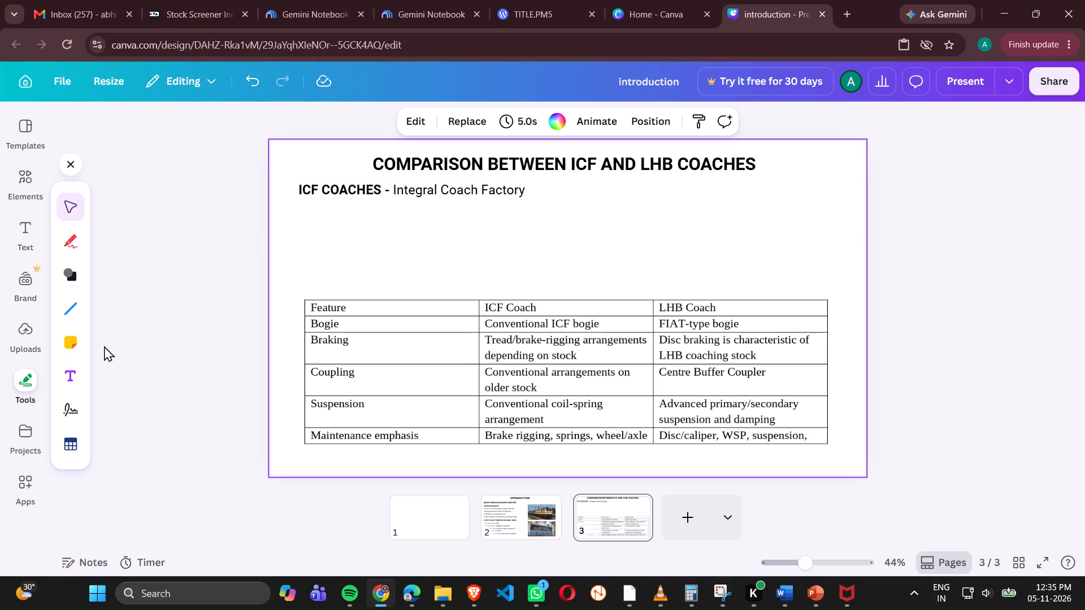
Add a new text box and place it between the ICF COACHES line and the table, left-aligned with that line.
left_click(77, 378)
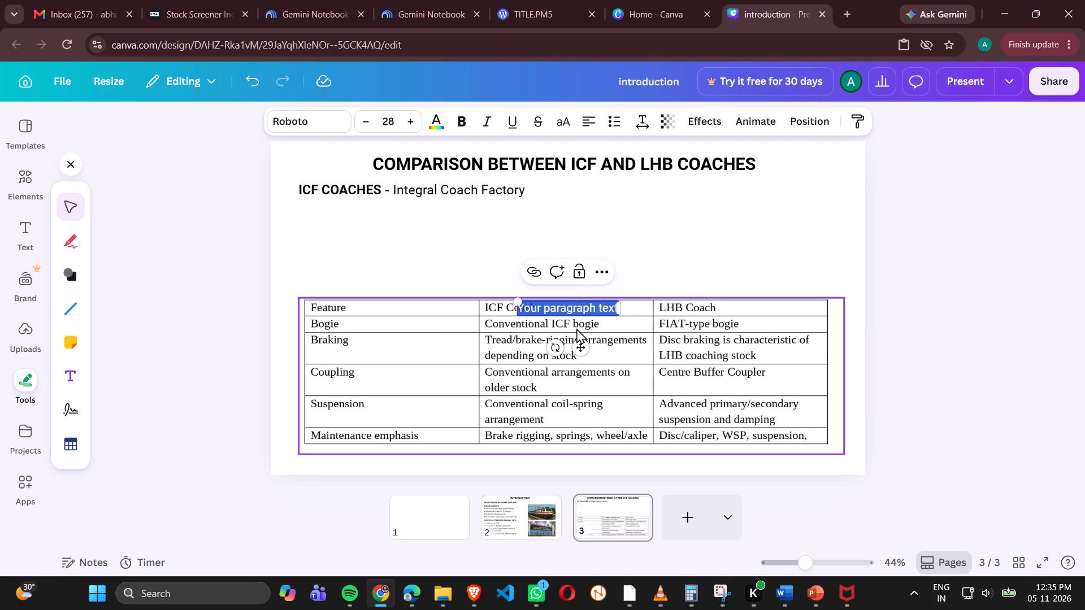
left_click_drag(580, 355, 370, 281)
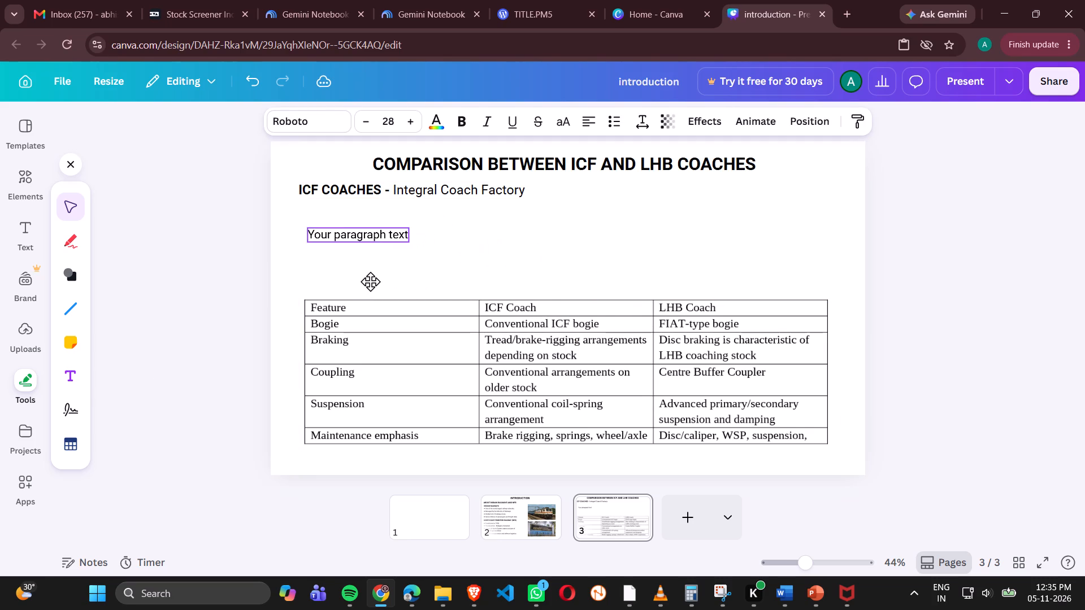
left_click_drag(370, 281, 363, 293)
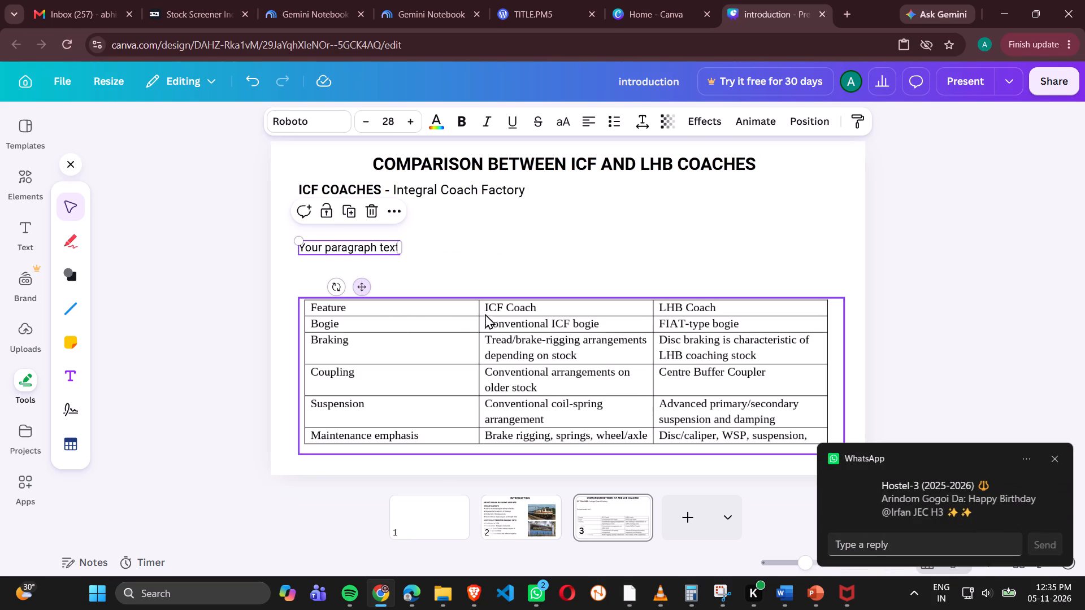
Replace the new text box's placeholder with the subheading LHB COACHES in bold at font size 32.
left_click(377, 248)
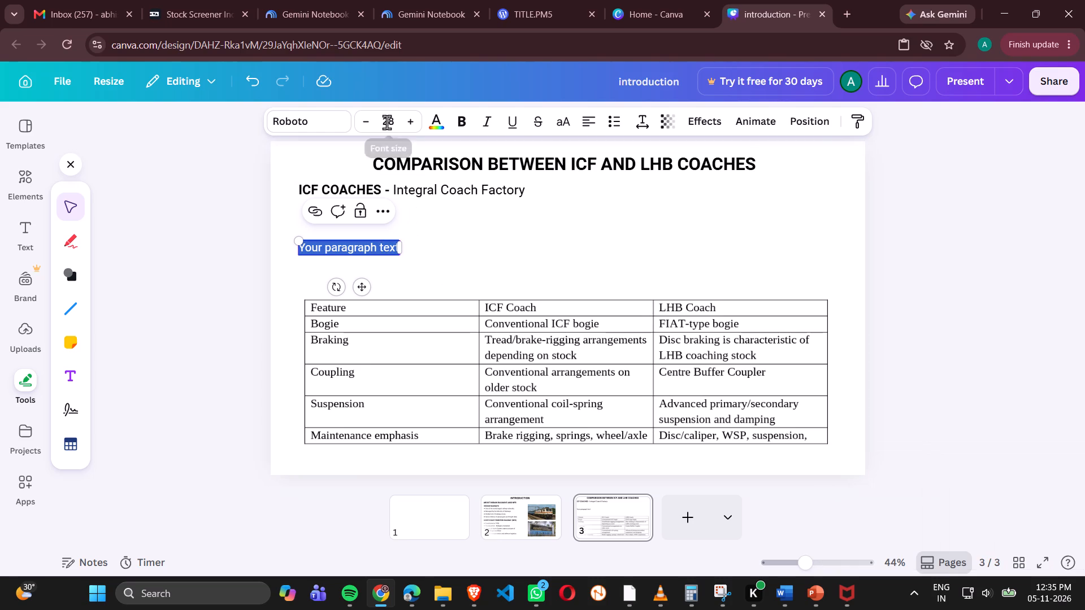
left_click(387, 122)
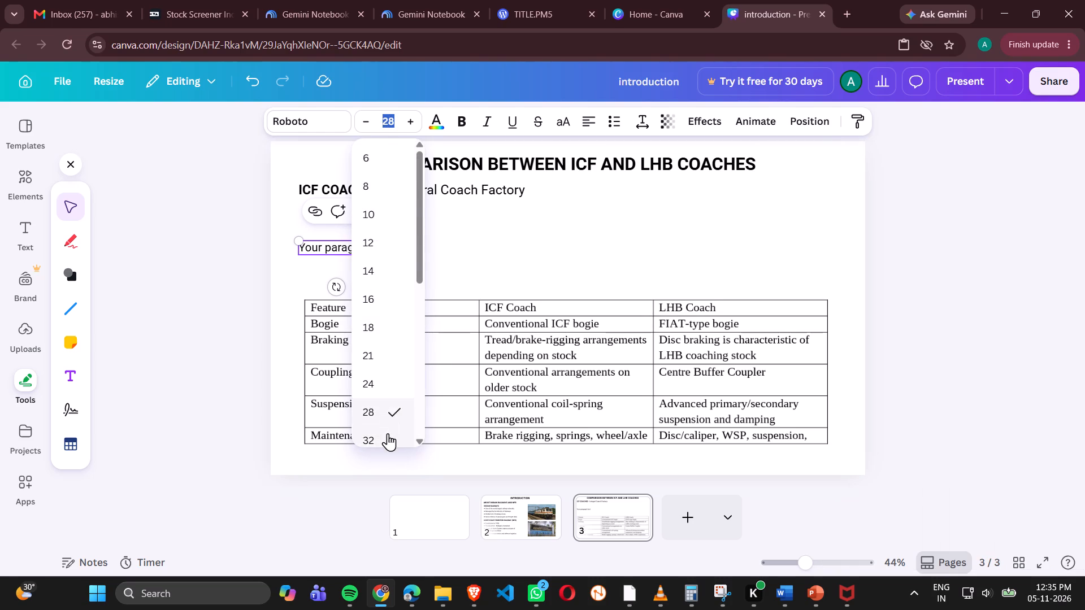
left_click(388, 433)
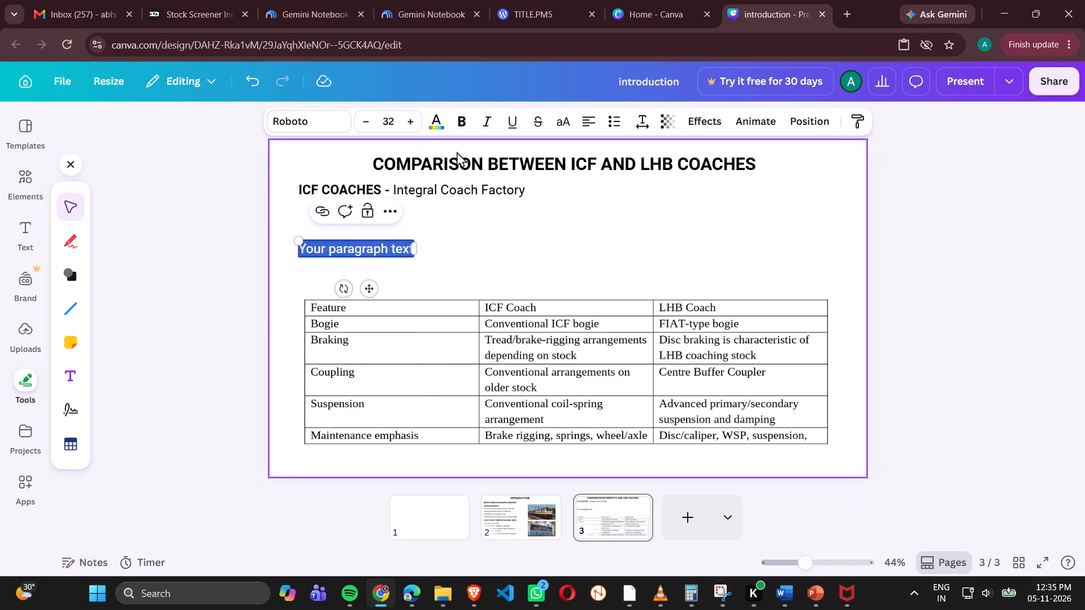
left_click(459, 117)
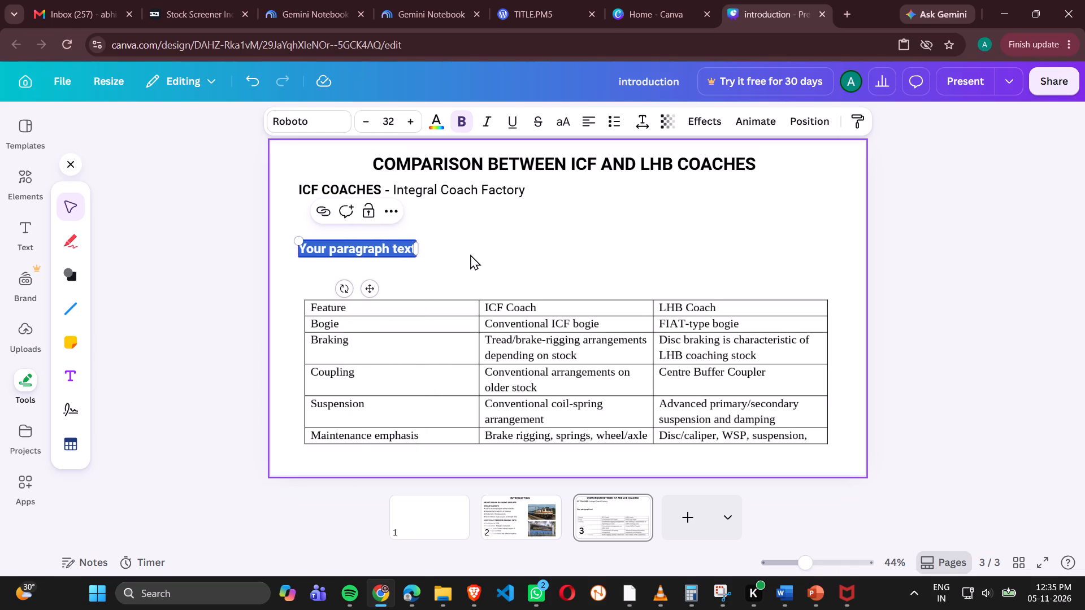
type("LH")
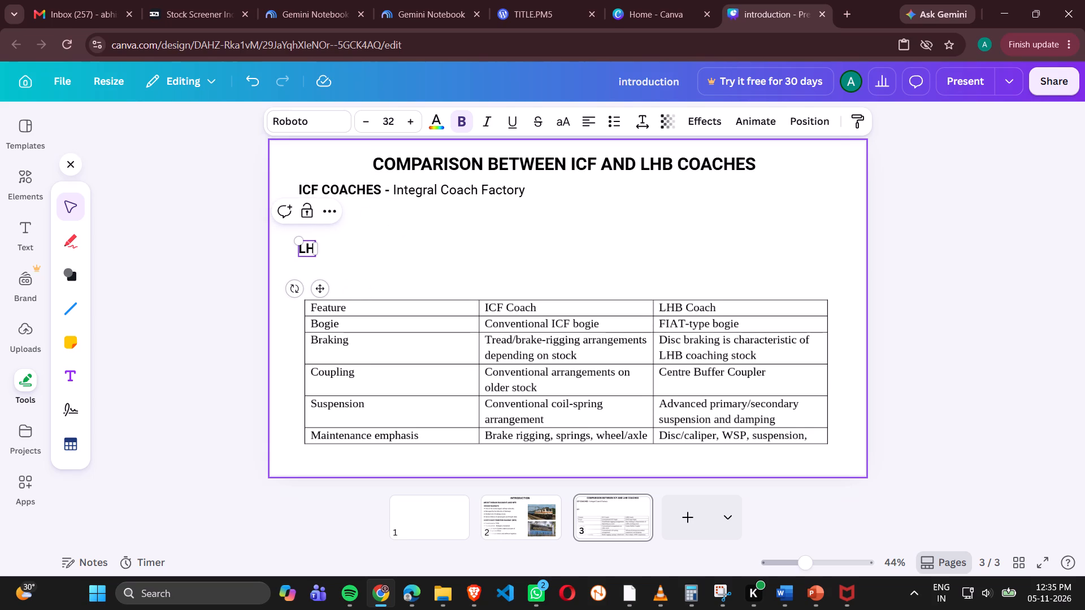
type("B")
key("space")
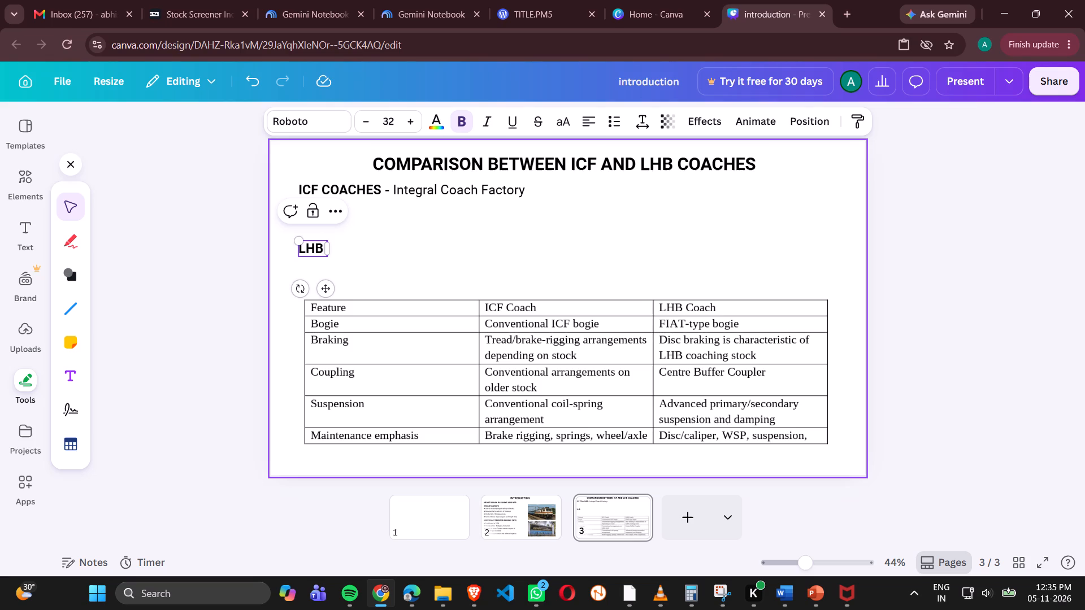
key("c")
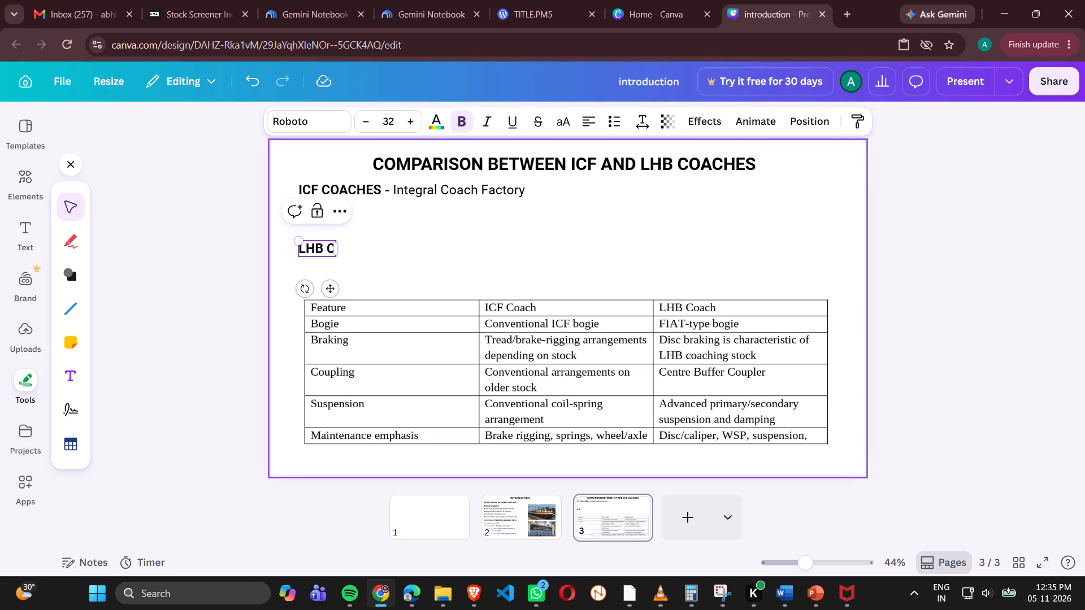
type("OACHES")
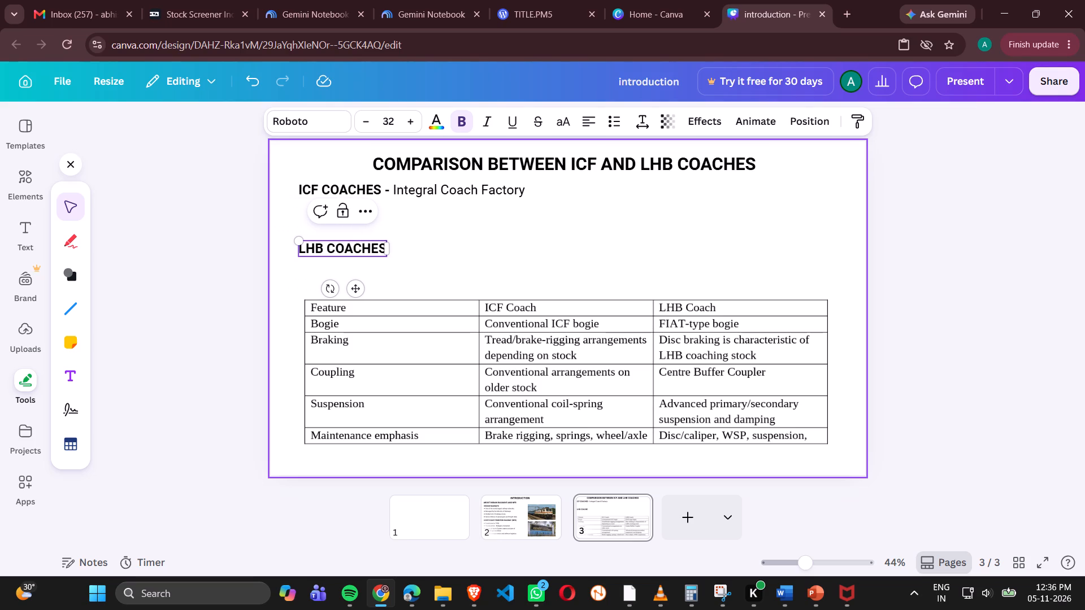
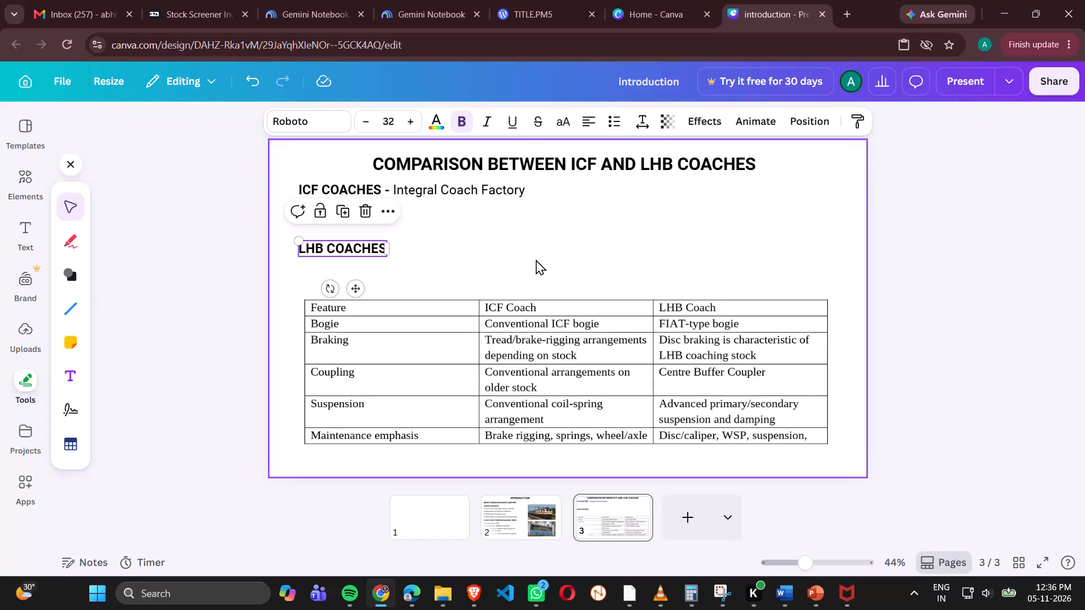
Append a spaced hyphen after LHB COACHES in the subheading above the table.
key("space")
left_click(375, 248)
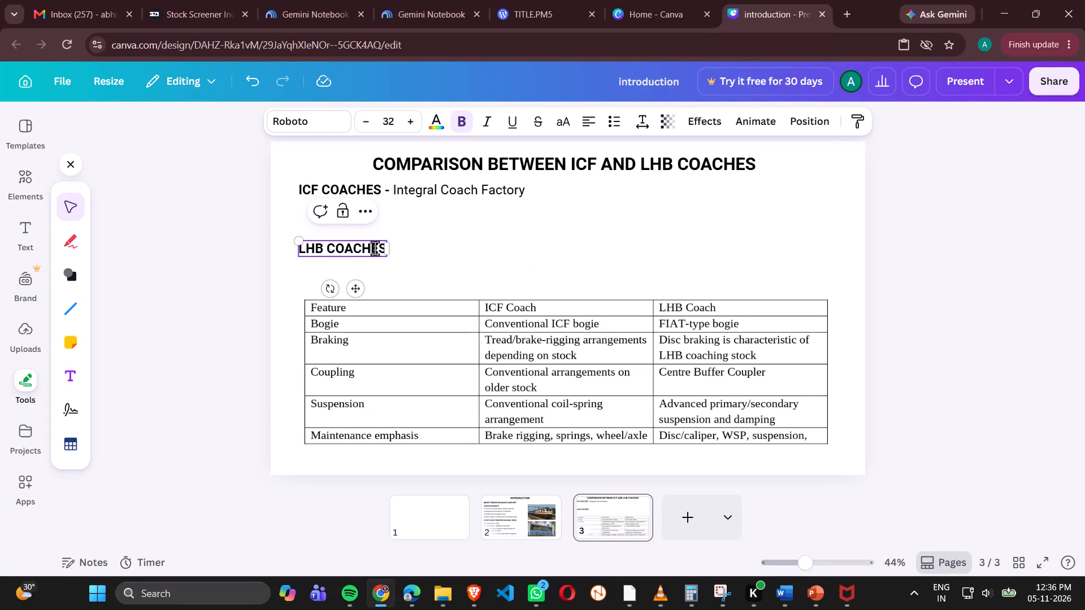
key("Right")
key("Right")
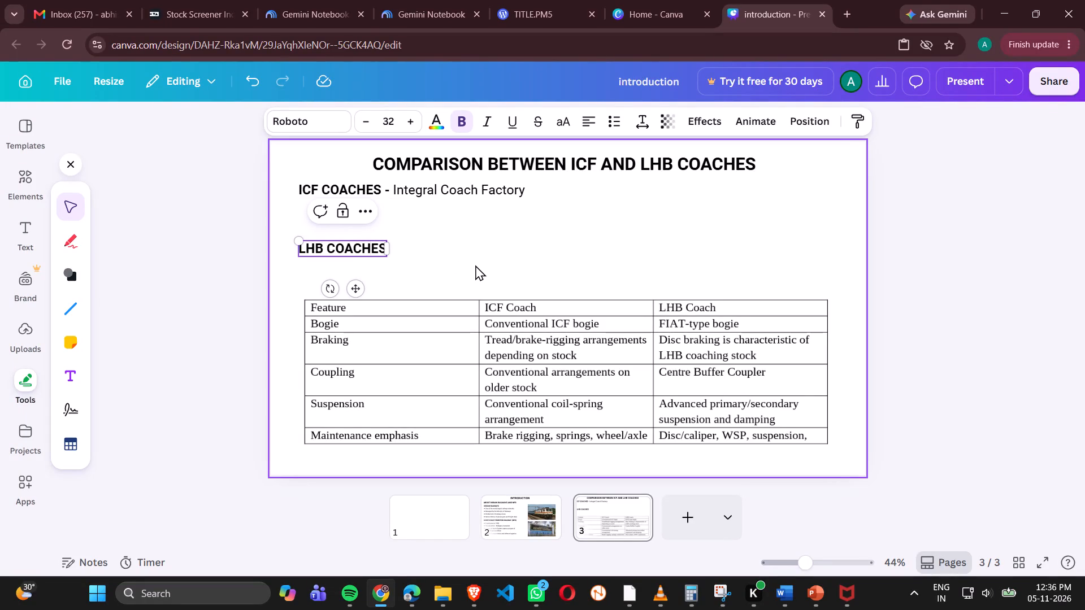
key("Right")
key("space")
type("-")
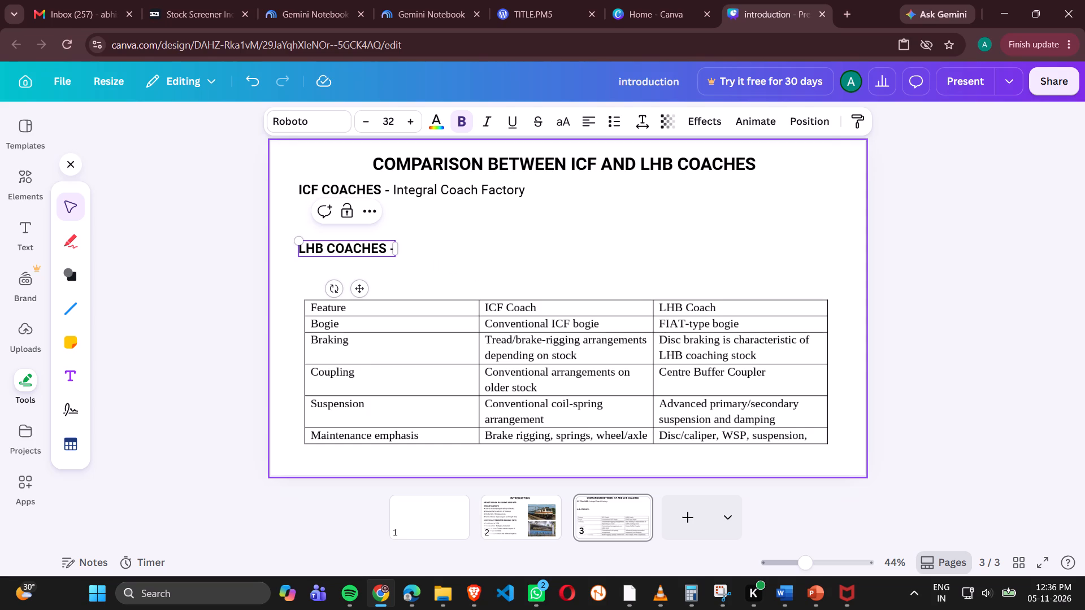
key("space")
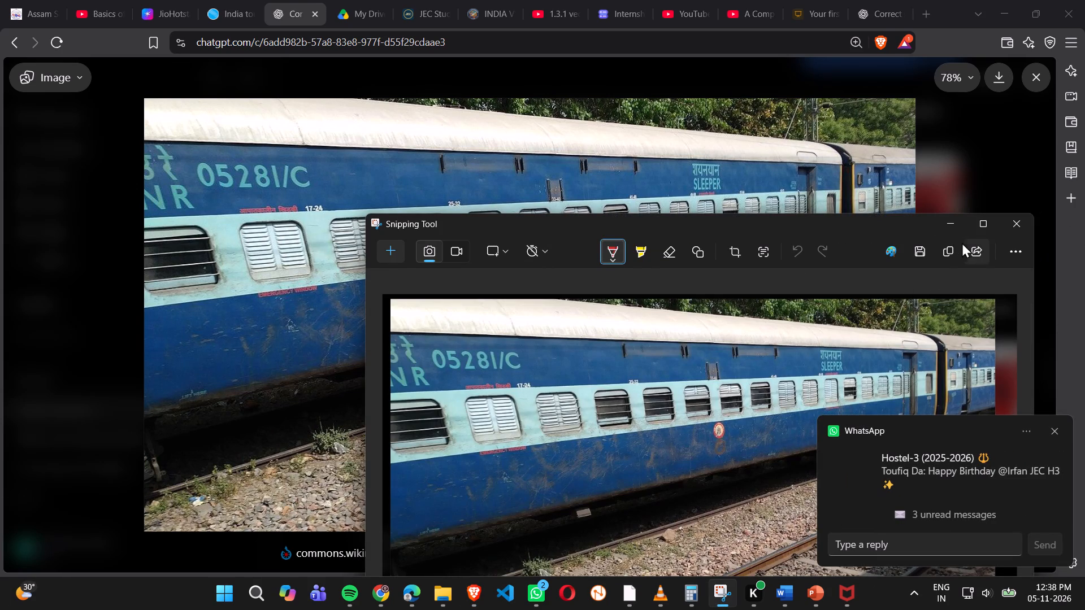
Copy the ICF coach snip, switch to the Canva design in Chrome and paste it onto page 3.
left_click(946, 246)
left_click(380, 587)
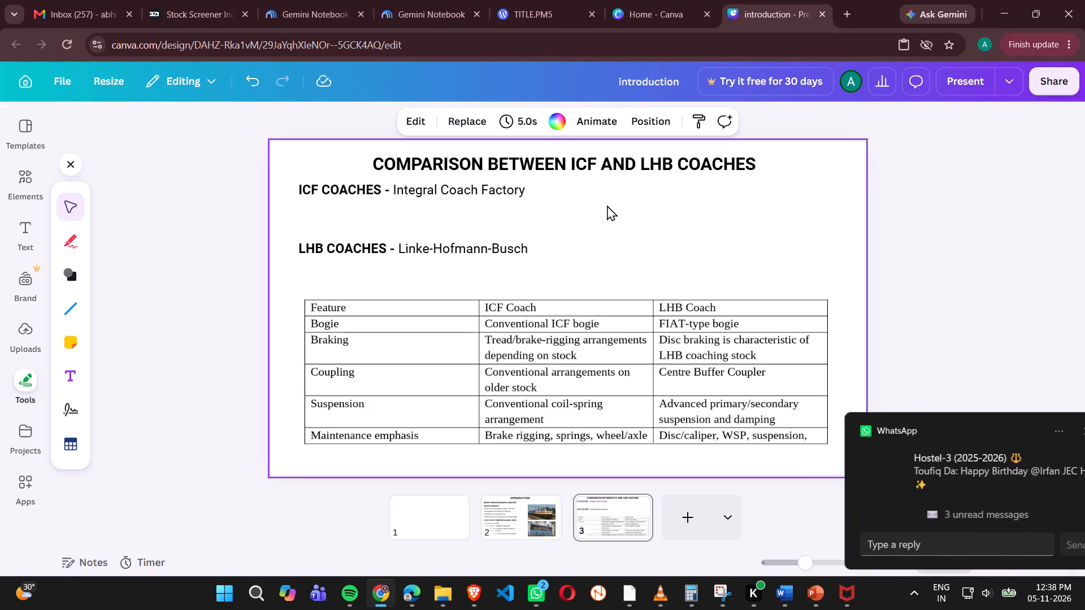
right_click(628, 201)
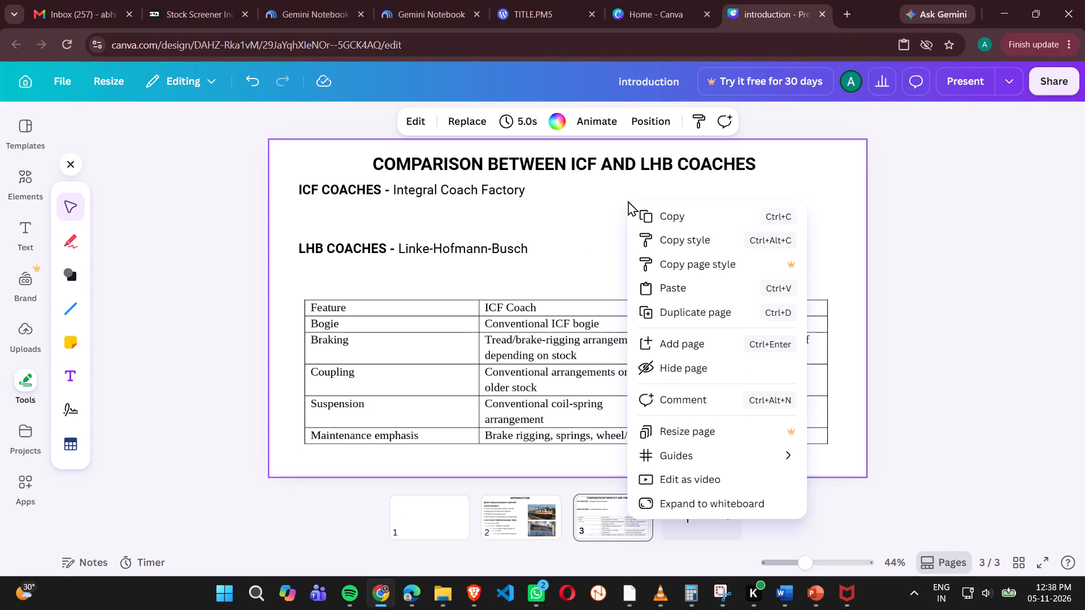
left_click(675, 286)
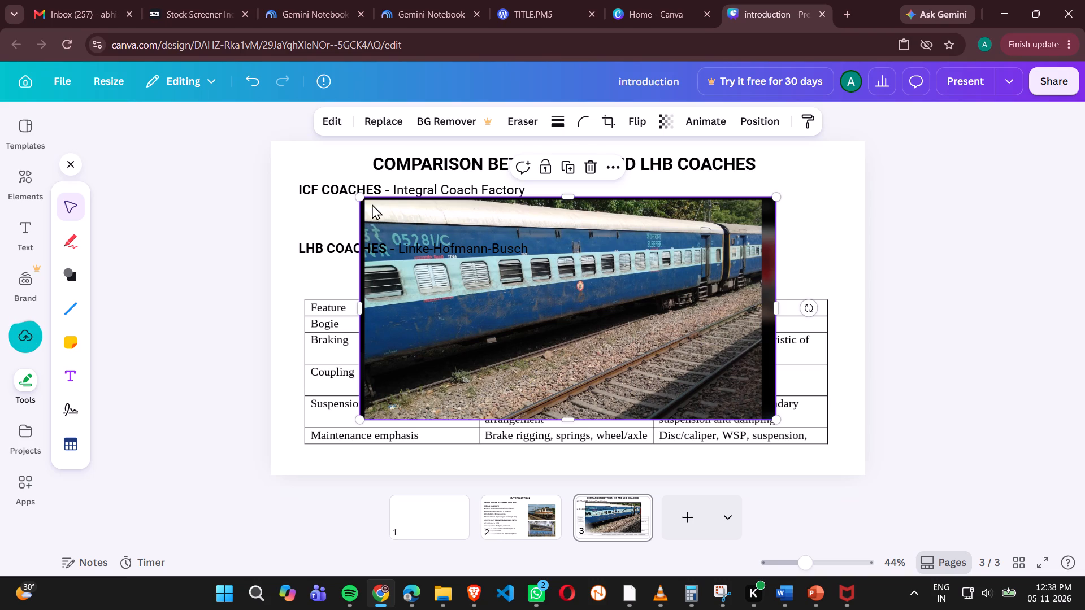
Crop the dark strip off the right edge of the pasted ICF coach photo.
left_click_drag(776, 306, 767, 310)
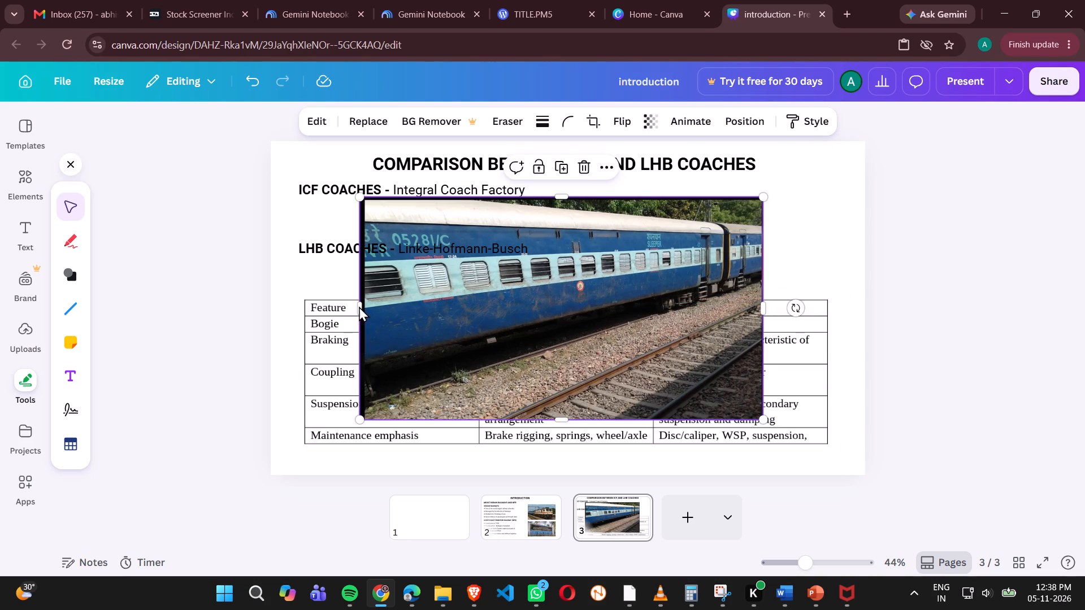
Crop the dark strip off the pasted photo's left side and adjust its top edge, to about 1,262 by 730.
left_click_drag(358, 306, 371, 306)
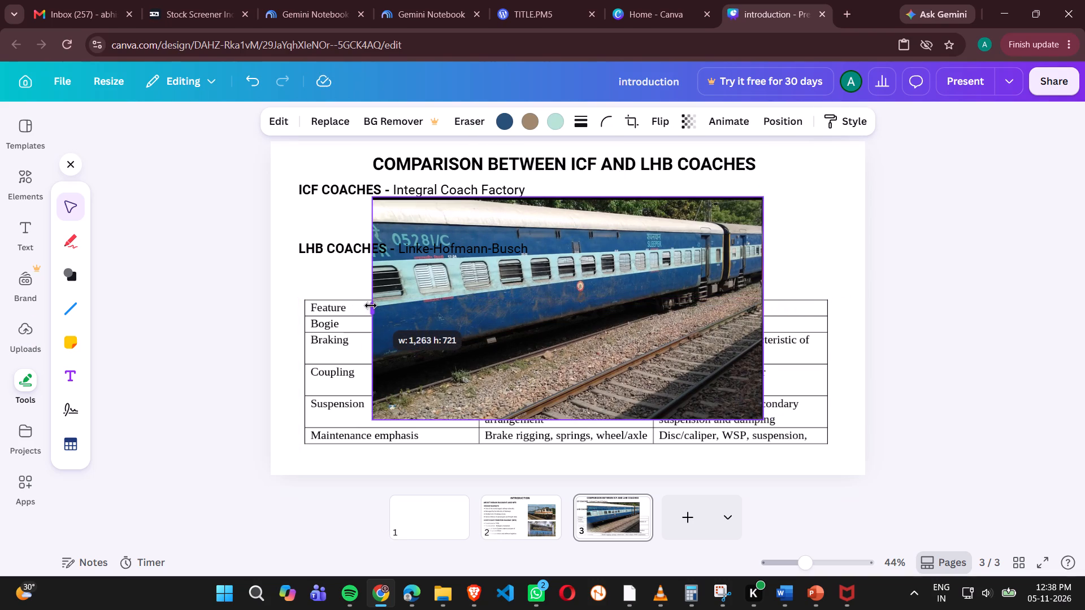
left_click_drag(371, 306, 368, 307)
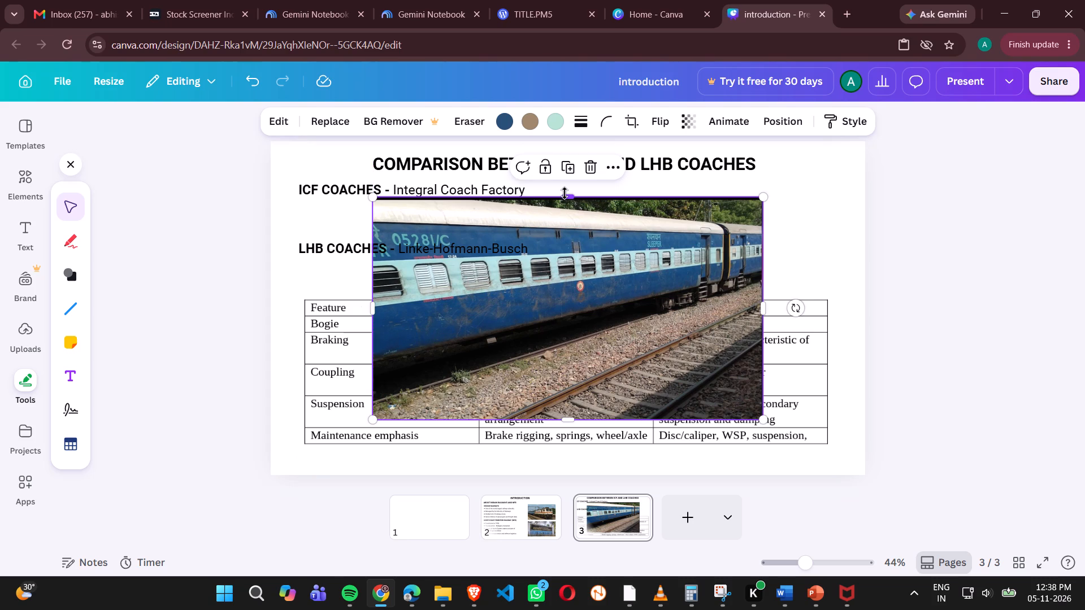
left_click(565, 193)
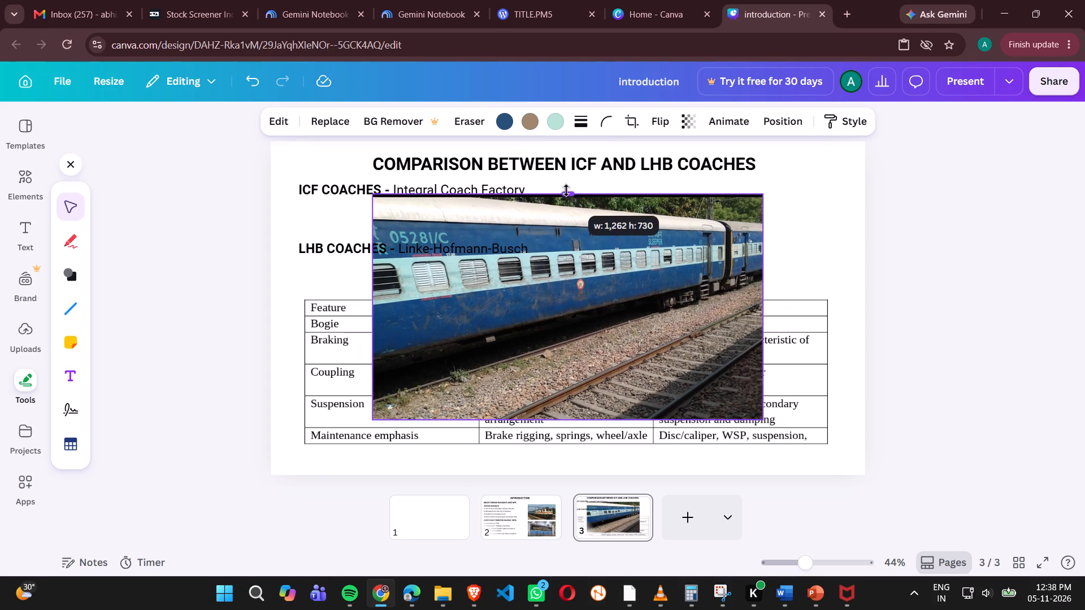
Shrink the ICF coach photo proportionally and place it beneath the heading, to the right of the two coach full forms.
left_click_drag(371, 418, 376, 416)
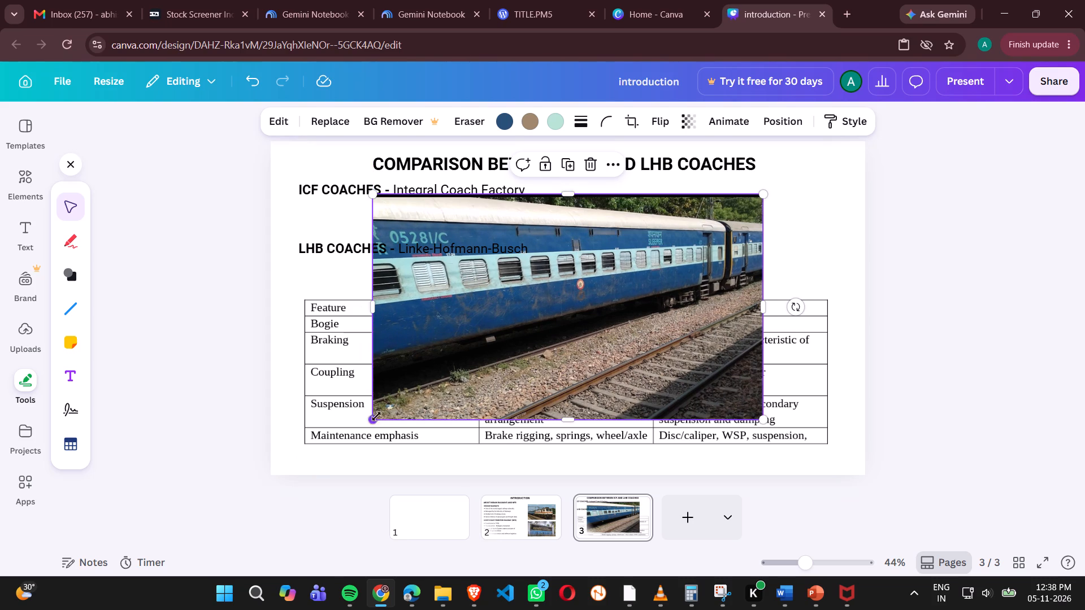
left_click_drag(376, 416, 604, 288)
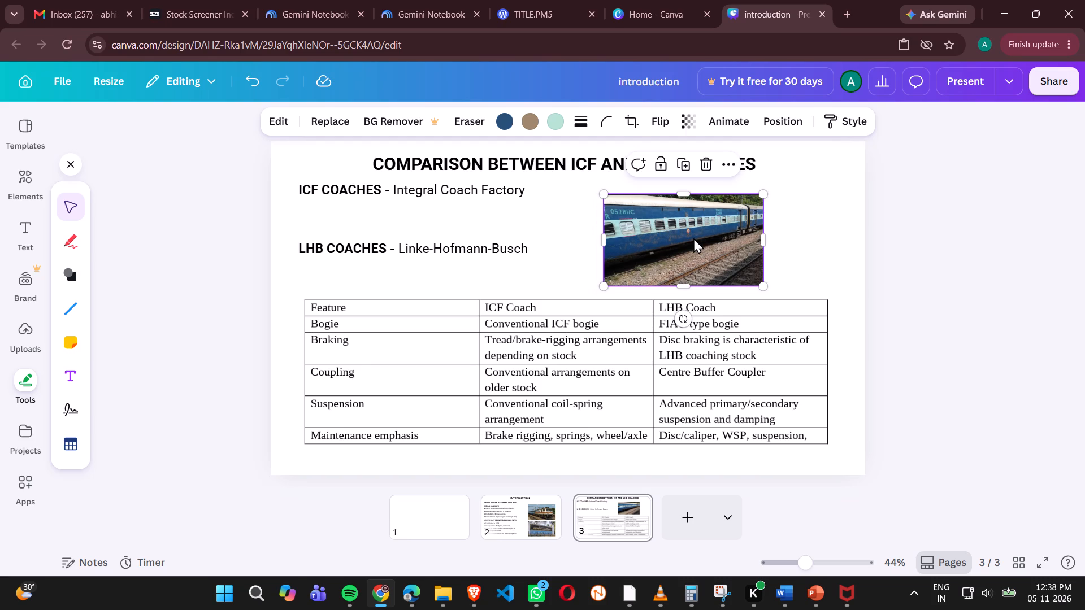
left_click_drag(693, 238, 716, 219)
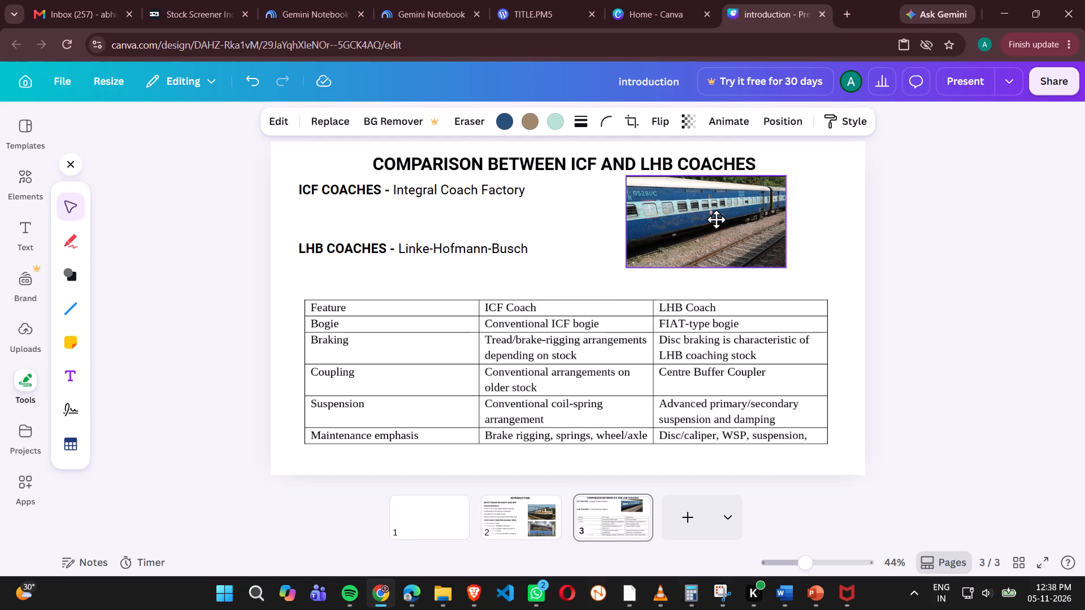
left_click_drag(716, 219, 698, 224)
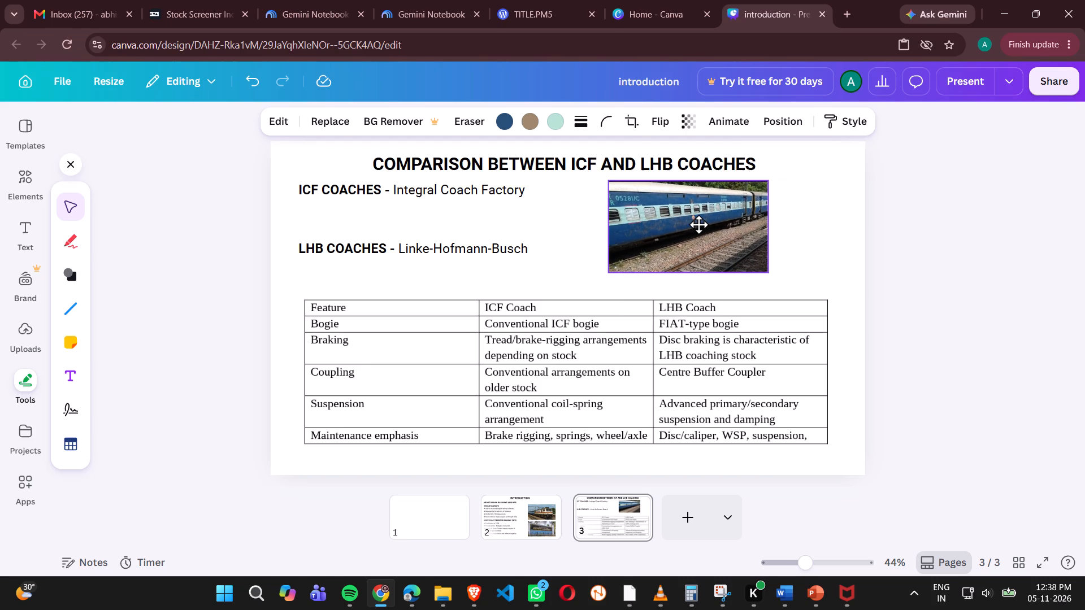
left_click_drag(698, 224, 674, 224)
left_click_drag(584, 271, 600, 255)
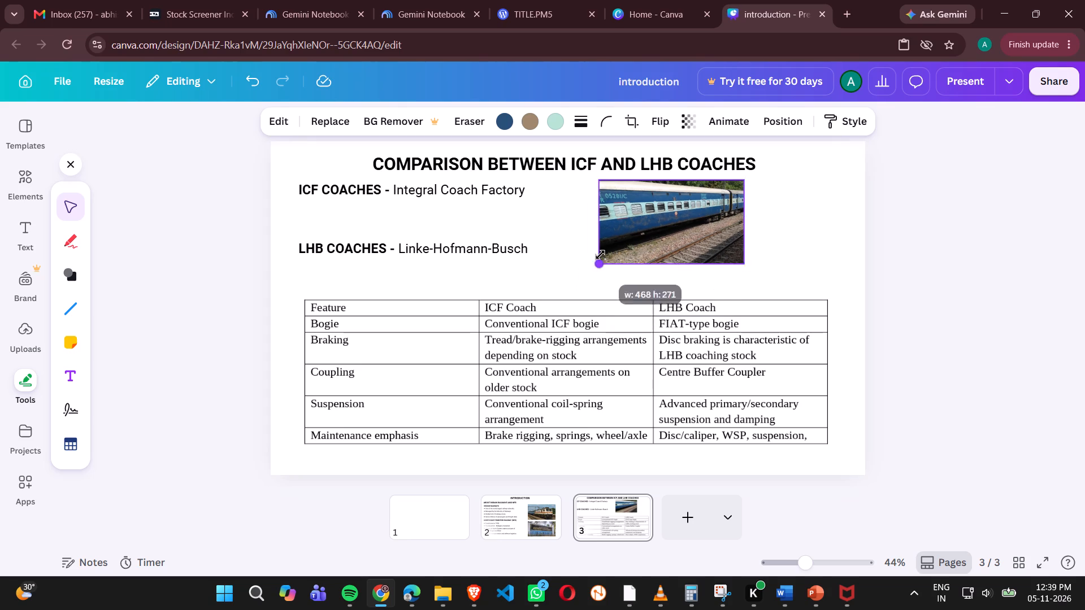
left_click_drag(600, 255, 611, 241)
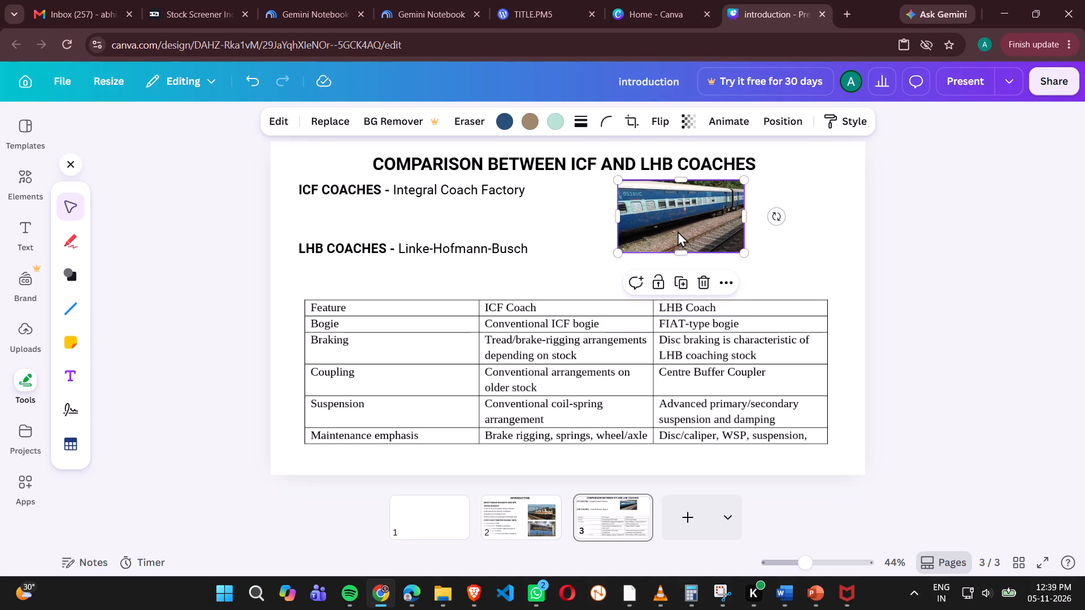
left_click(685, 227)
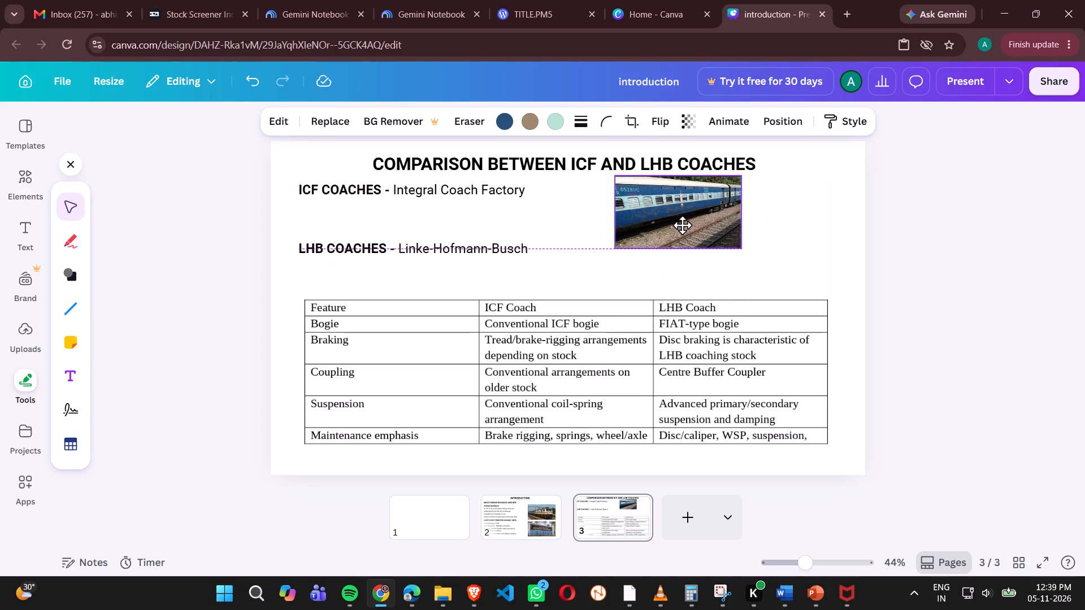
left_click_drag(619, 250, 620, 247)
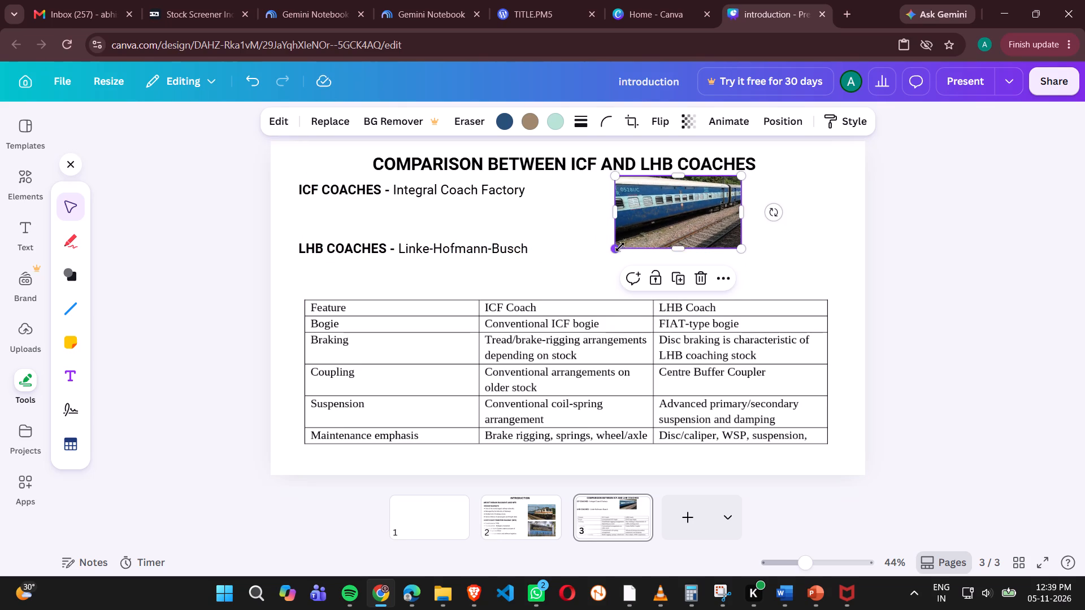
left_click_drag(620, 247, 630, 238)
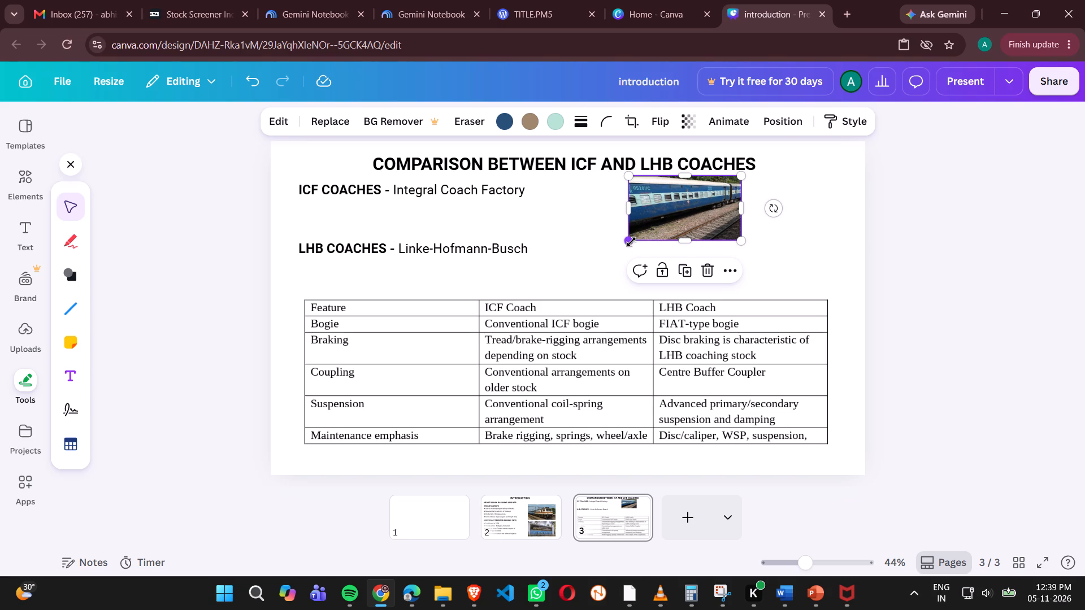
left_click(631, 242)
left_click(627, 239)
Move the ICF photo close beside the full forms and enlarge it, extending its bottom edge to just above the comparison table.
left_click_drag(688, 210, 643, 226)
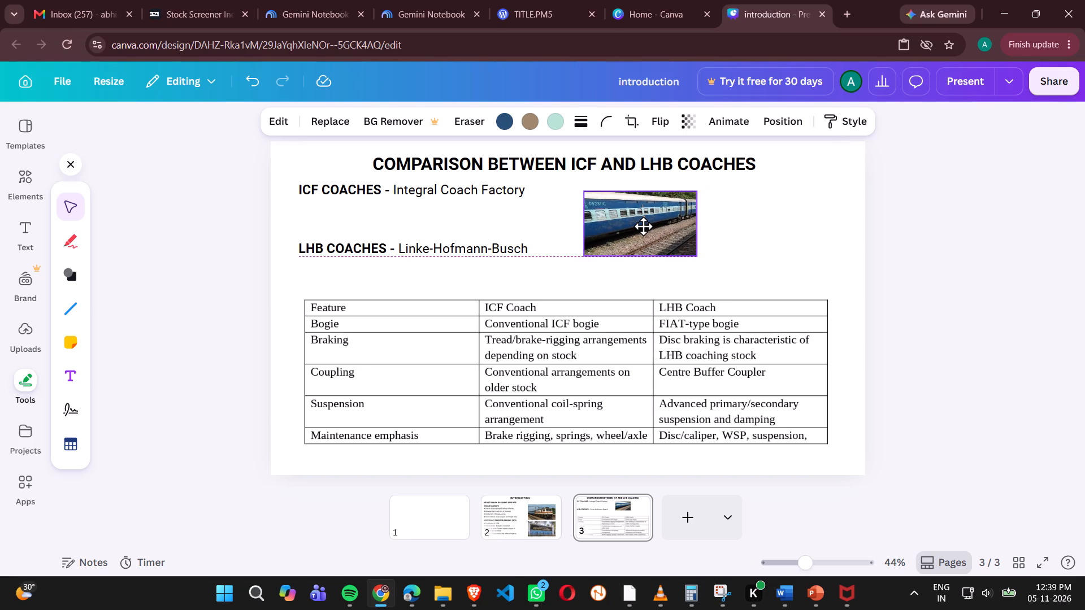
left_click_drag(643, 226, 632, 225)
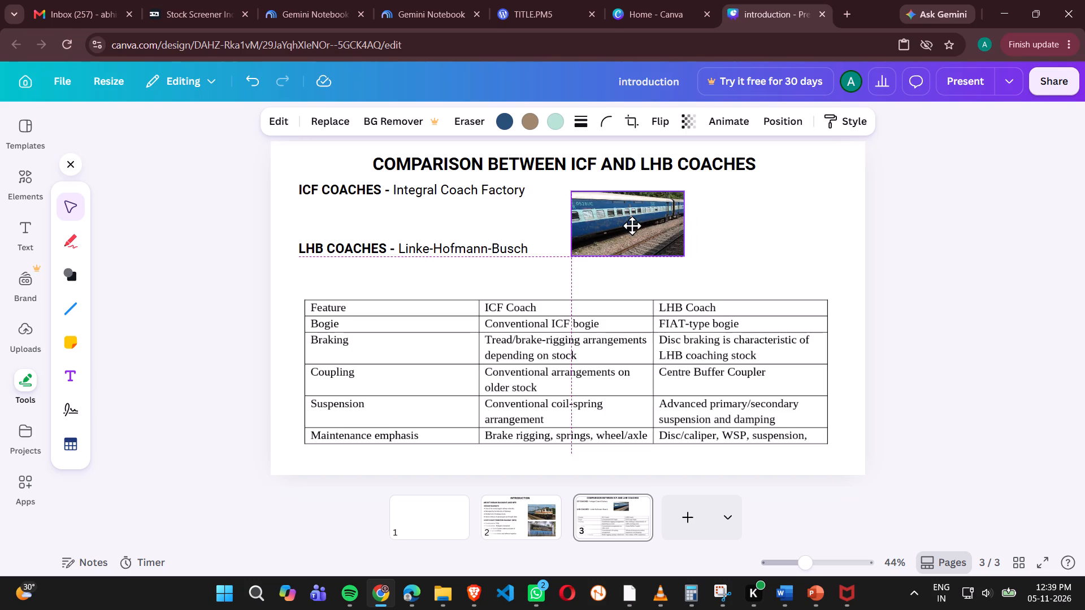
left_click_drag(632, 225, 631, 217)
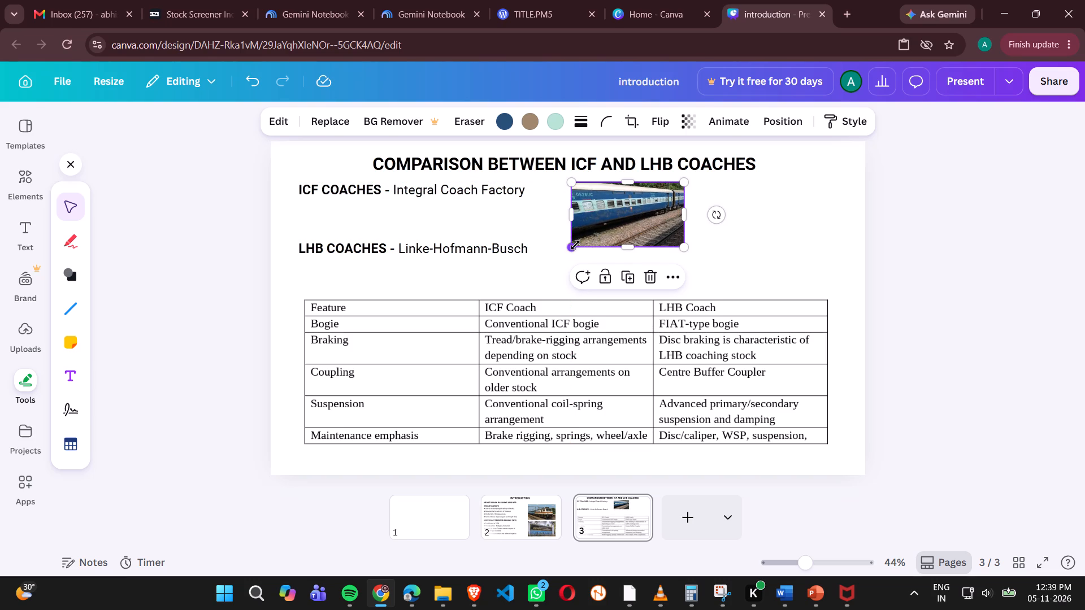
left_click_drag(575, 245, 566, 266)
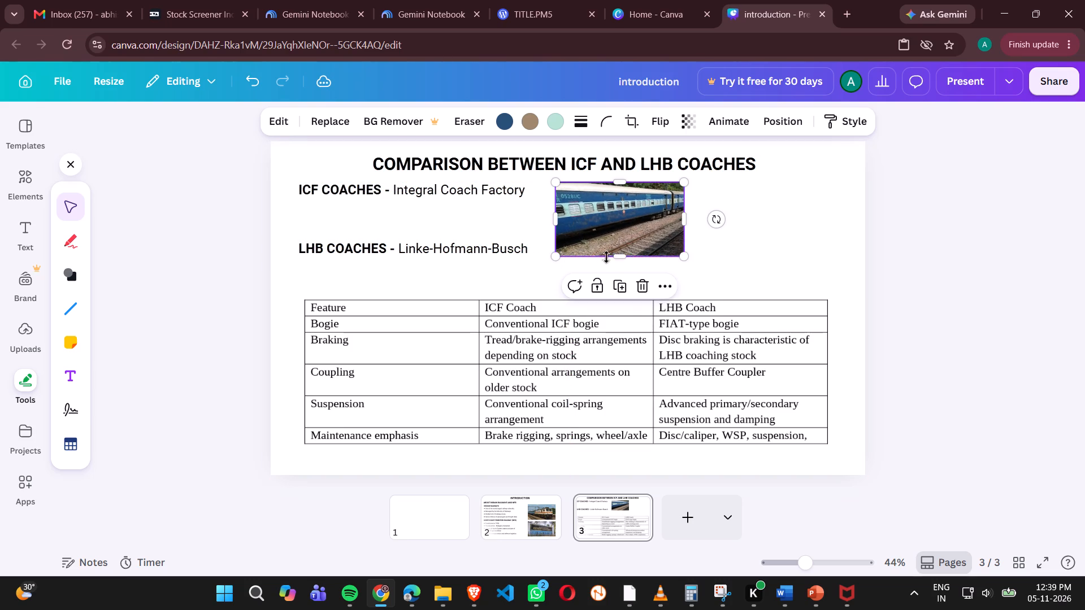
left_click_drag(620, 256, 619, 267)
left_click_drag(555, 269, 552, 275)
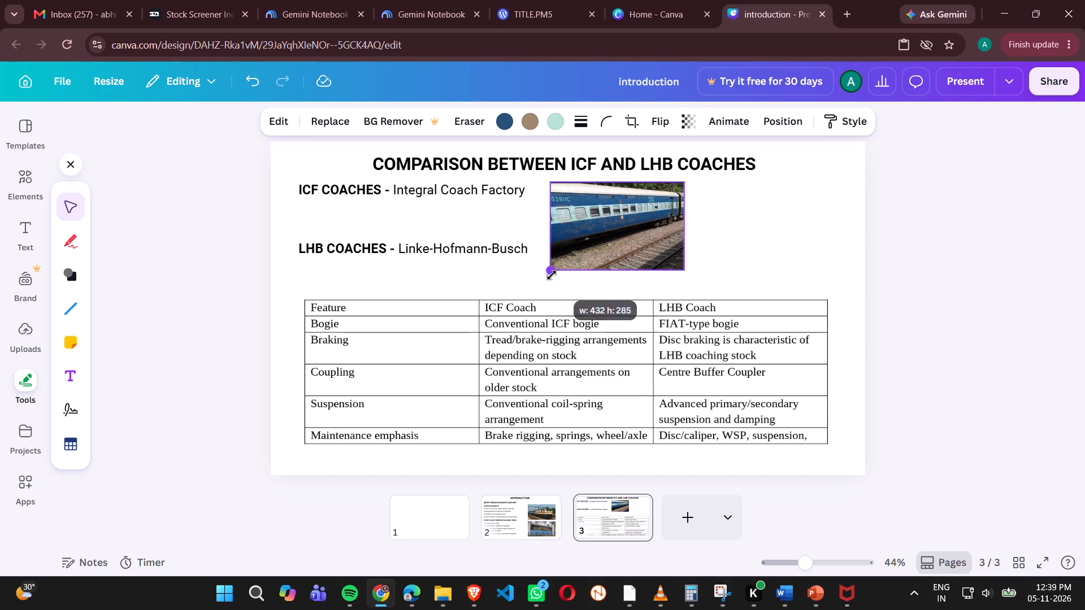
left_click_drag(552, 275, 549, 289)
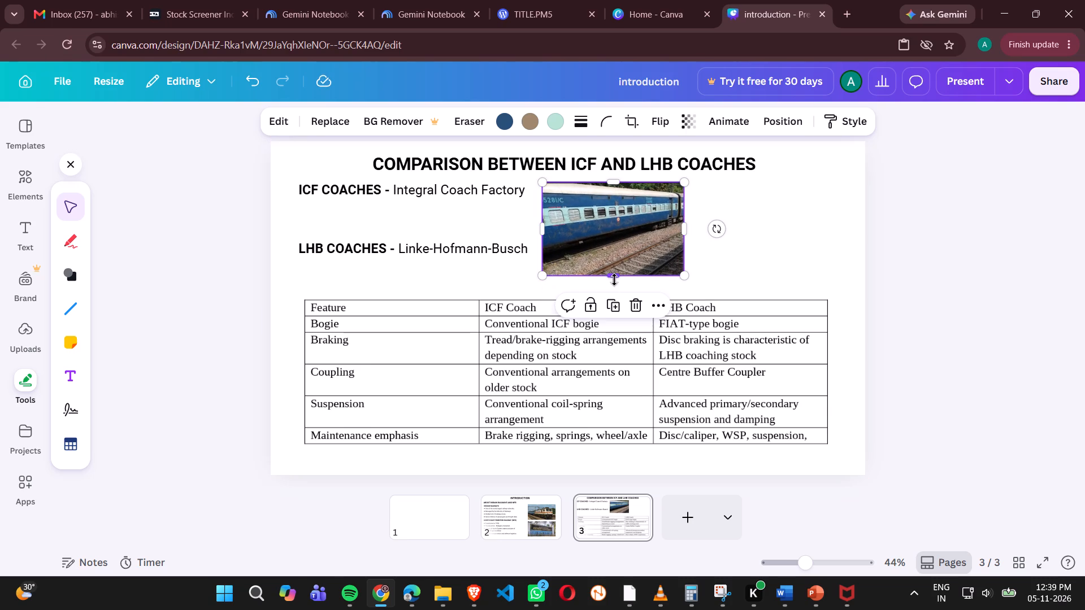
left_click_drag(615, 272, 614, 278)
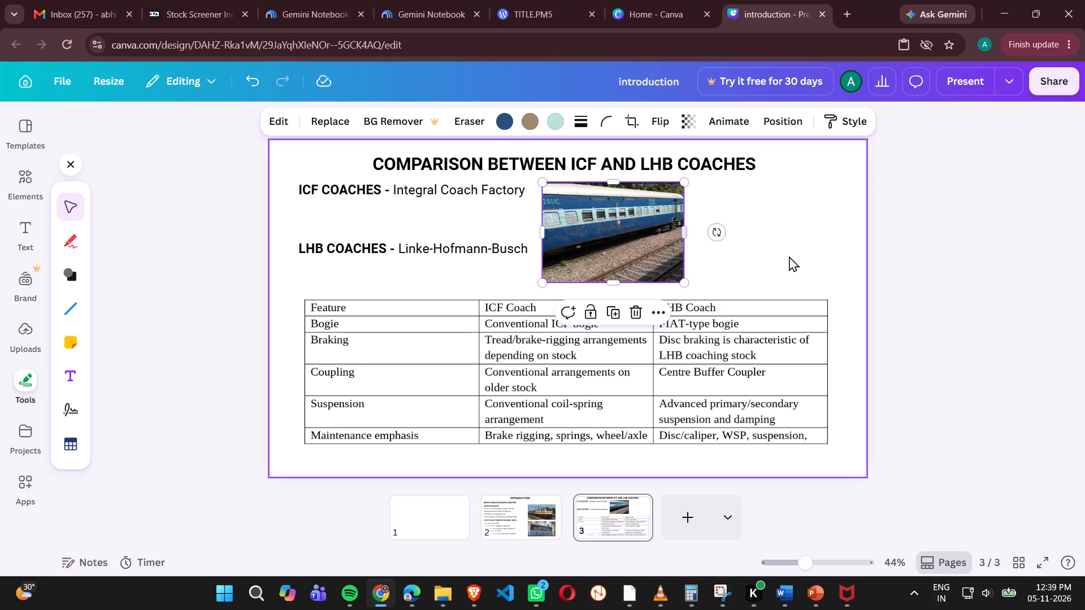
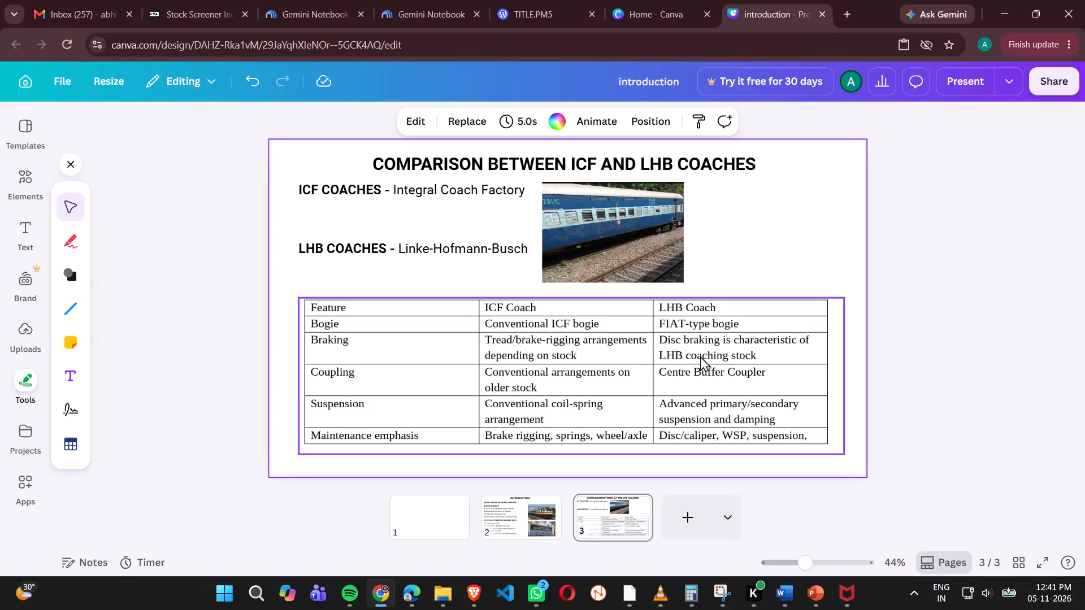
Paste the snipped LHB coach photo onto page 3 and crop the dark borders off its four edges.
right_click(757, 232)
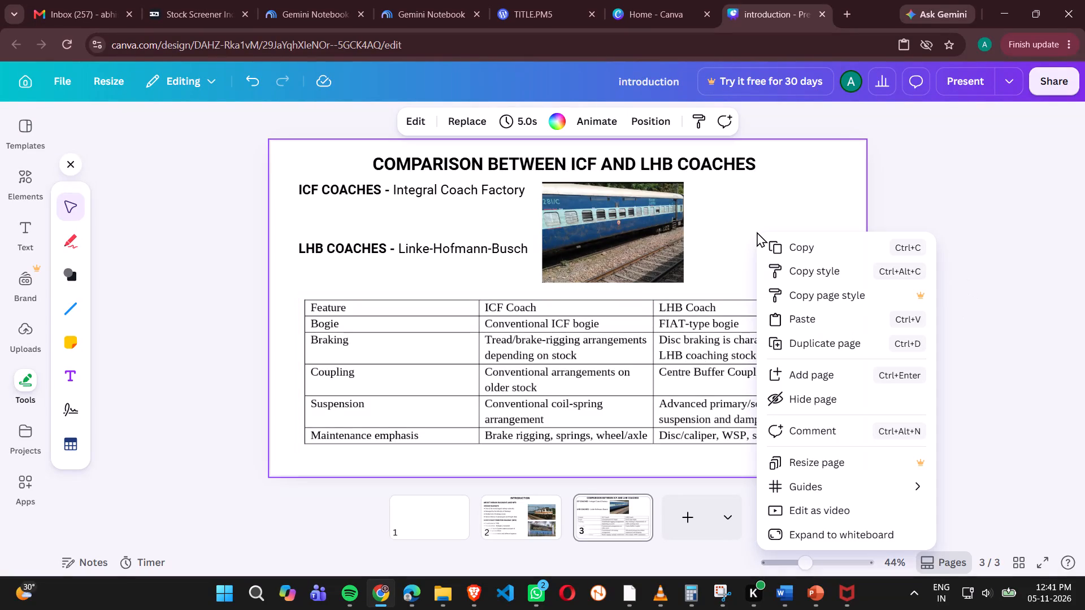
left_click(795, 320)
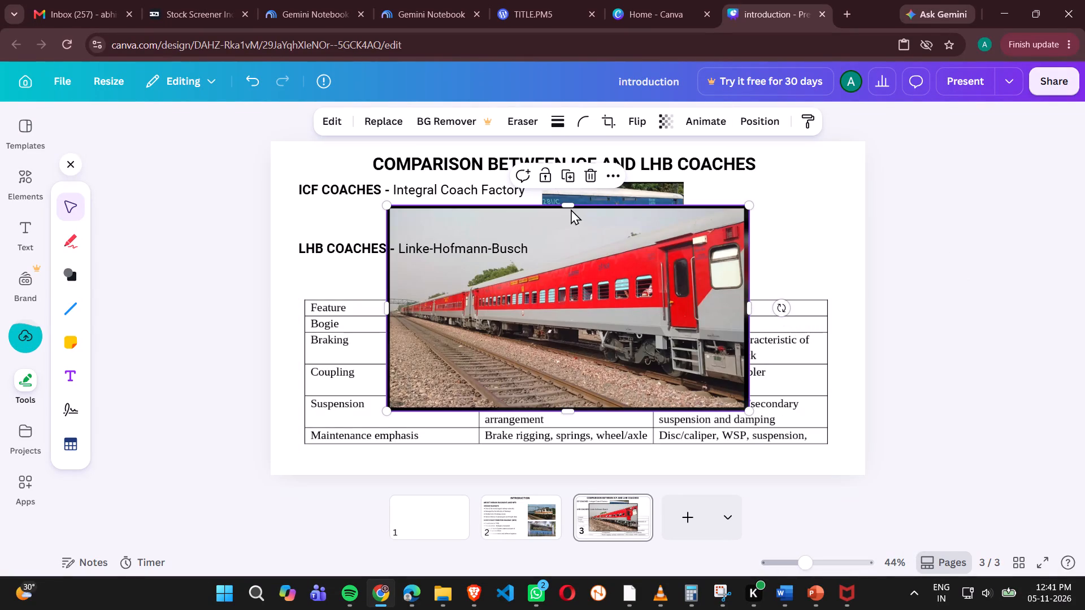
left_click(565, 204)
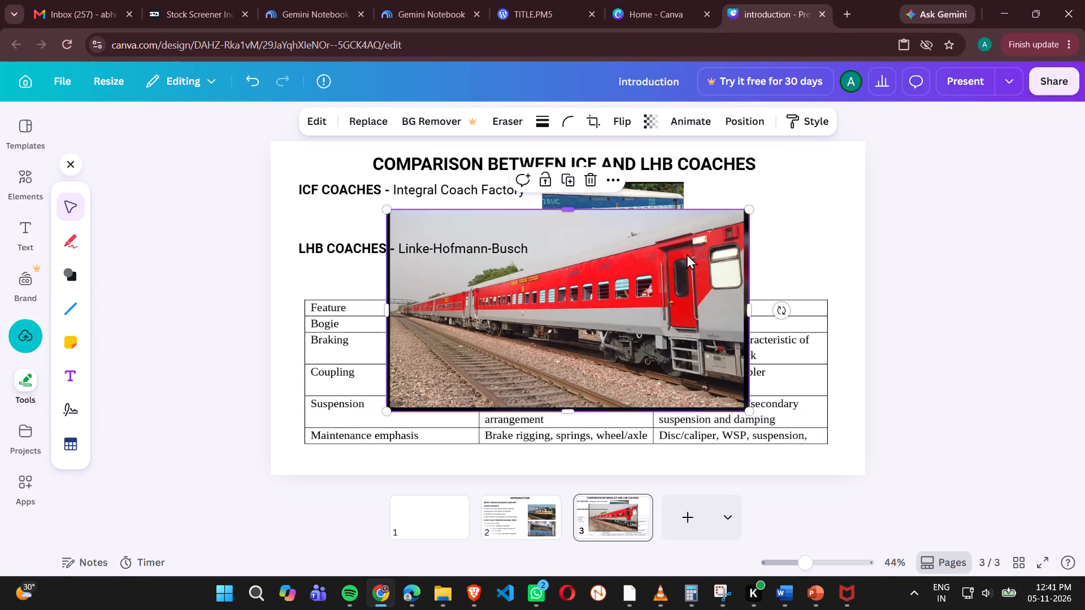
left_click(749, 312)
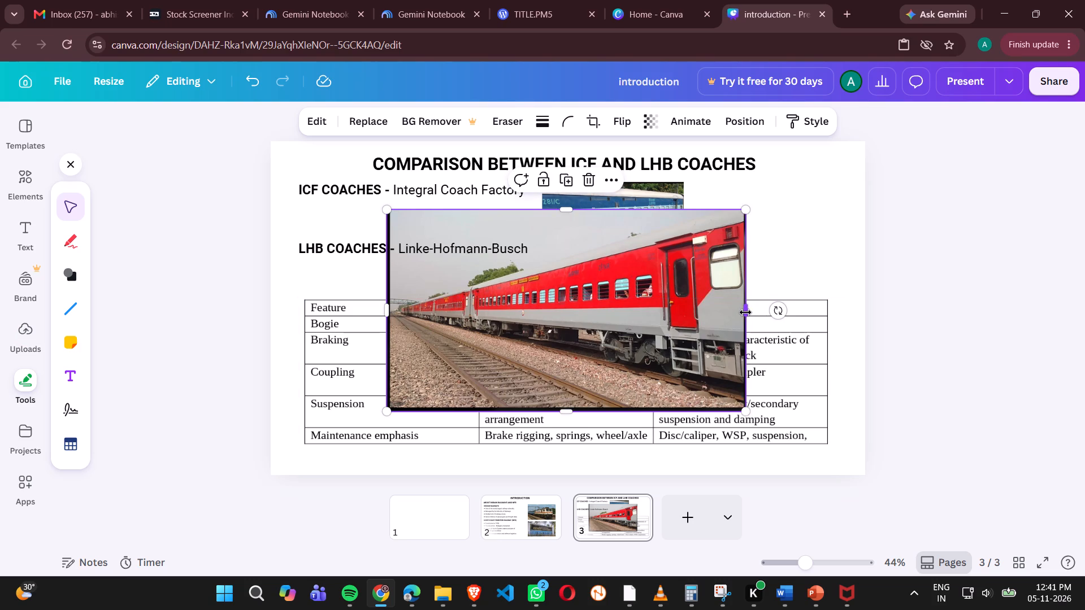
left_click_drag(567, 409, 569, 403)
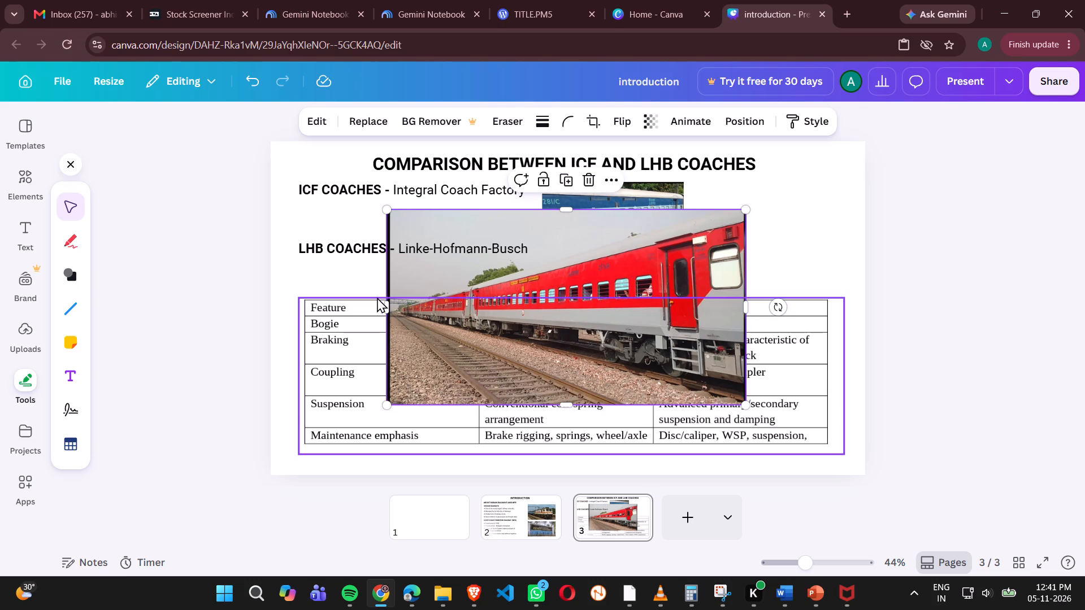
left_click_drag(385, 309, 396, 312)
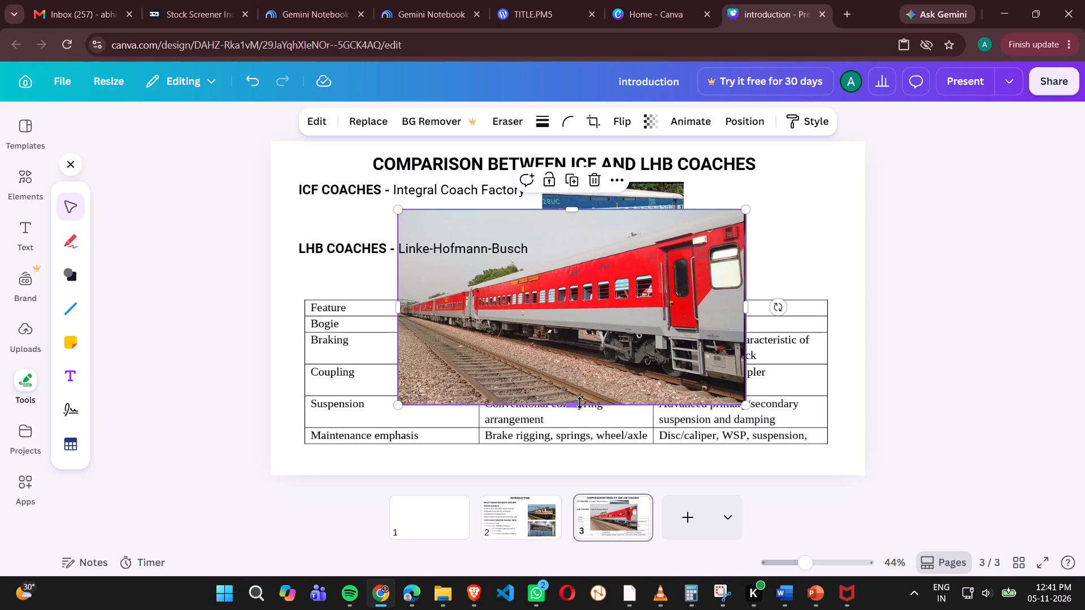
Shrink the LHB photo to about 483 wide and place it beside the ICF photo with their top edges aligned.
left_click_drag(398, 400, 455, 383)
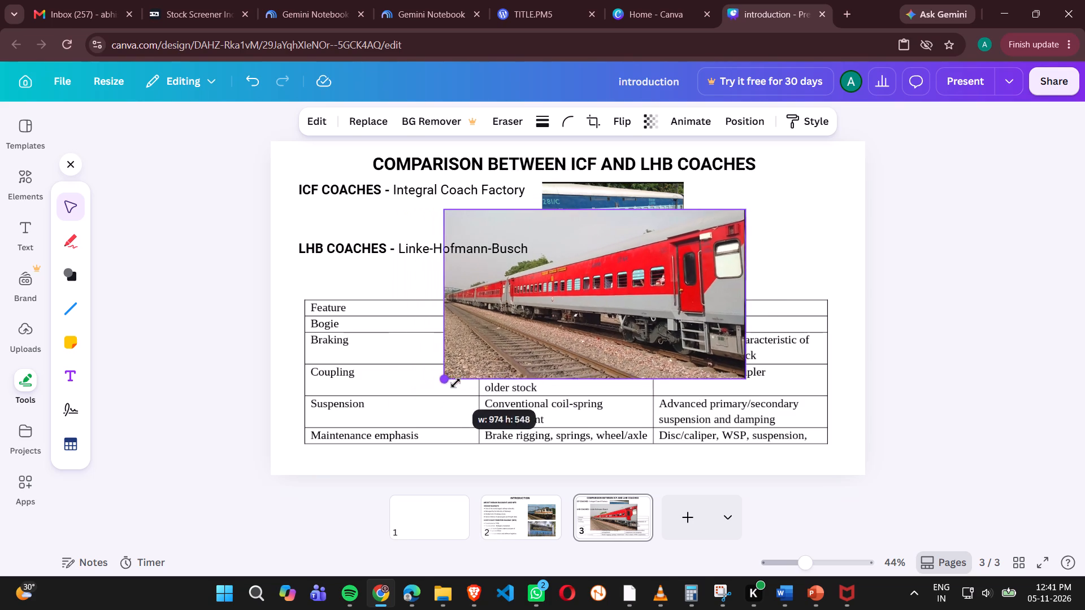
left_click_drag(455, 383, 588, 324)
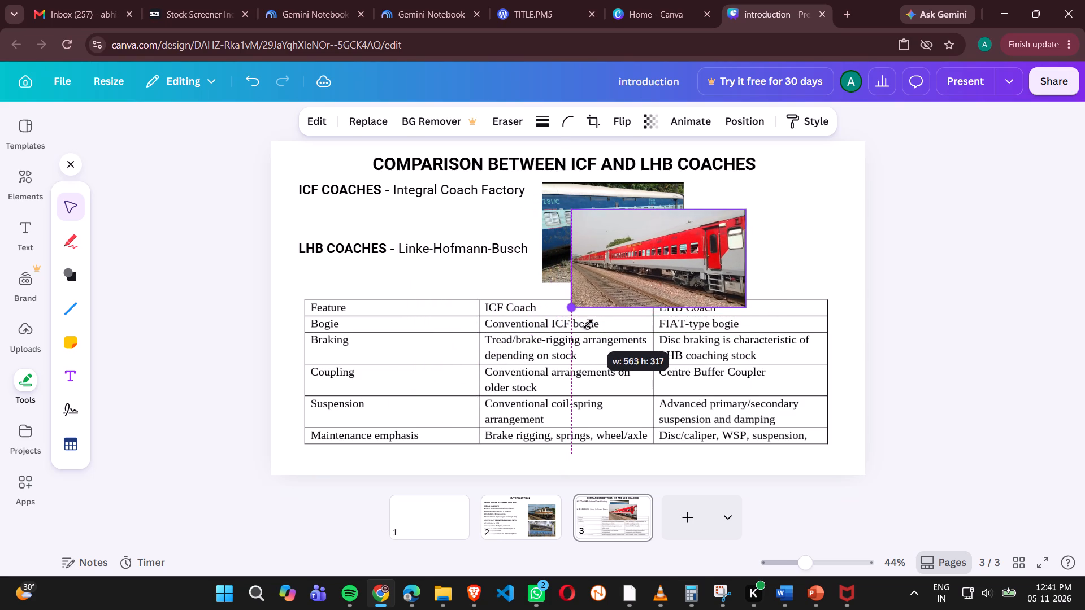
left_click_drag(588, 324, 610, 312)
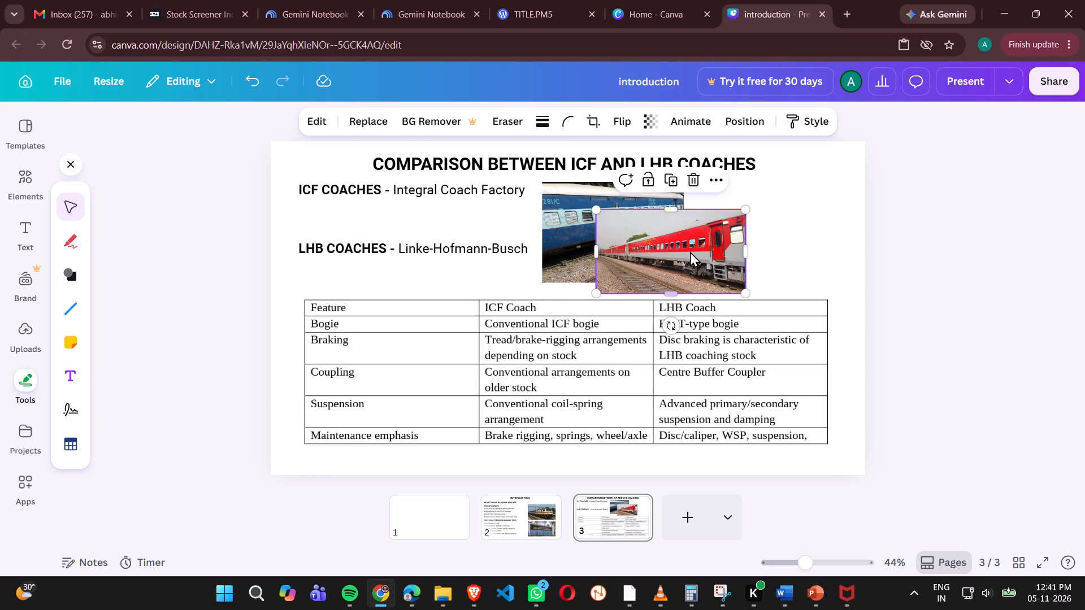
left_click_drag(690, 251, 782, 230)
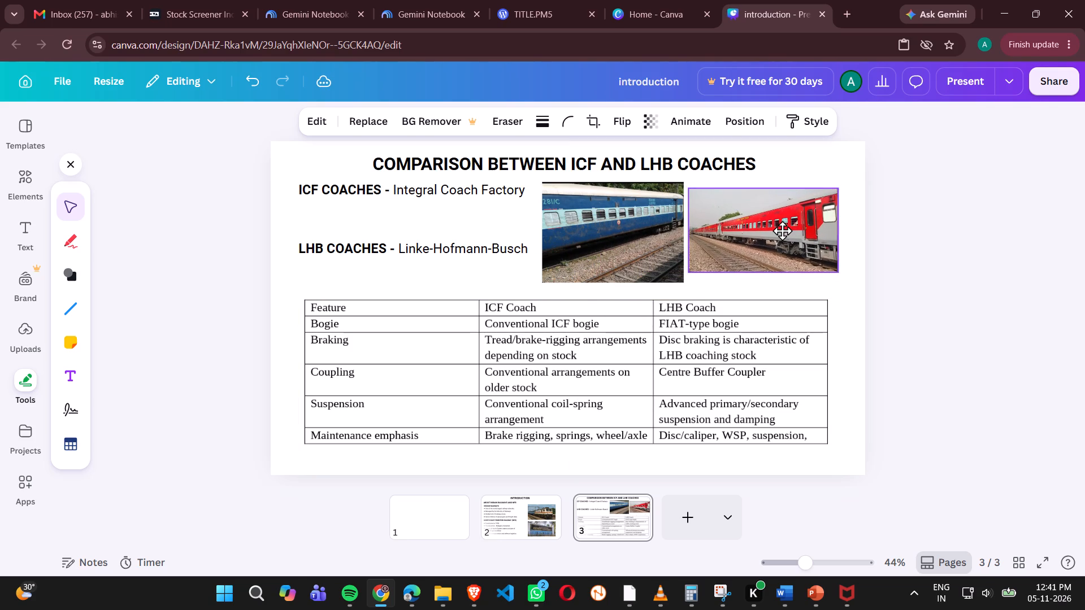
left_click_drag(782, 230, 783, 223)
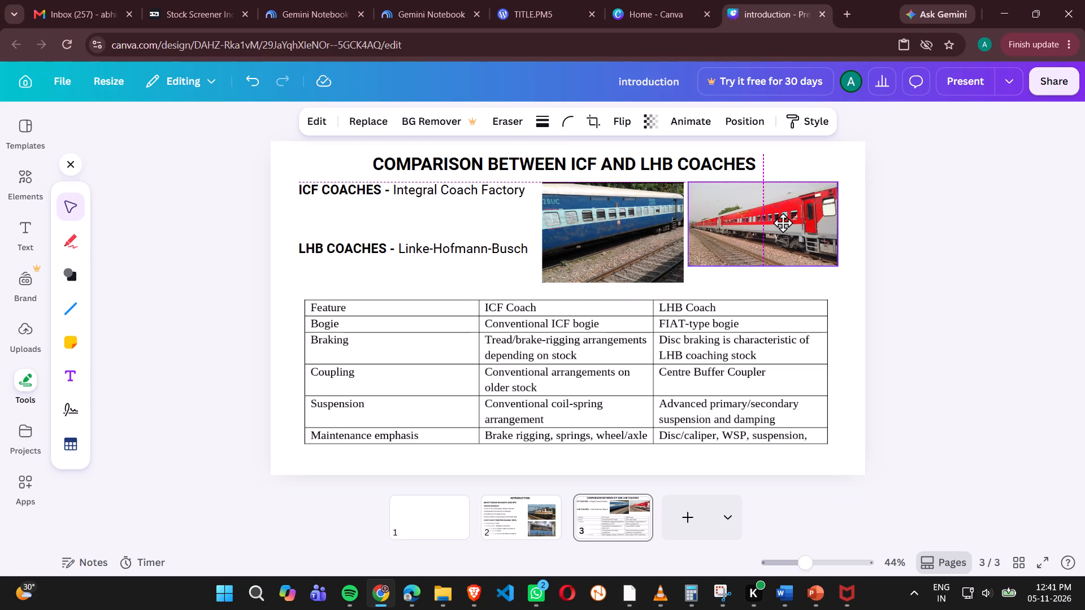
left_click_drag(783, 223, 785, 222)
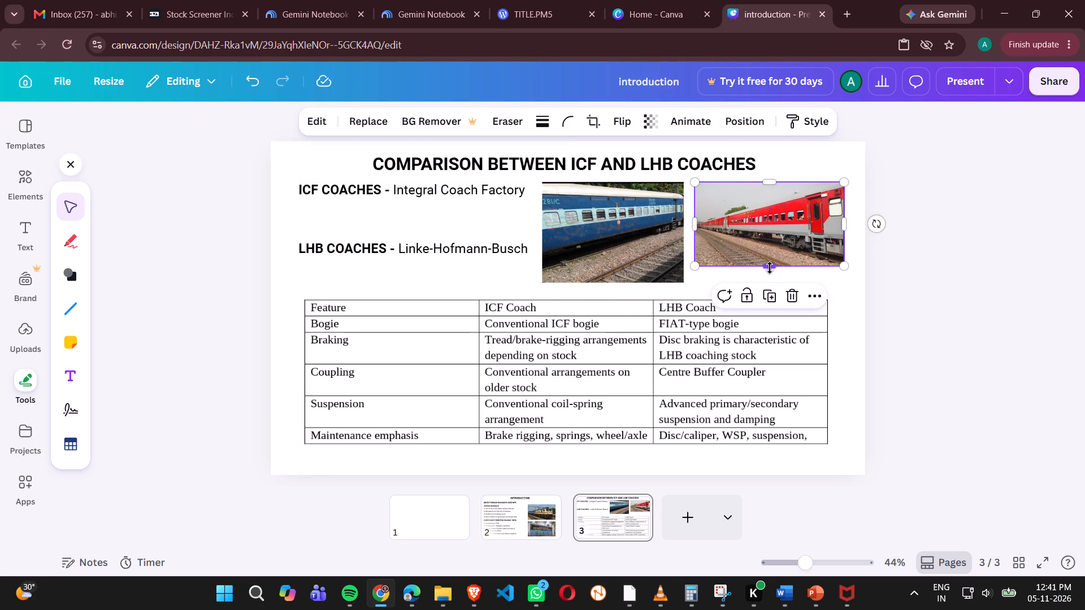
Extend the LHB photo's bottom edge down to line up with the ICF photo's bottom edge.
left_click_drag(770, 268, 770, 279)
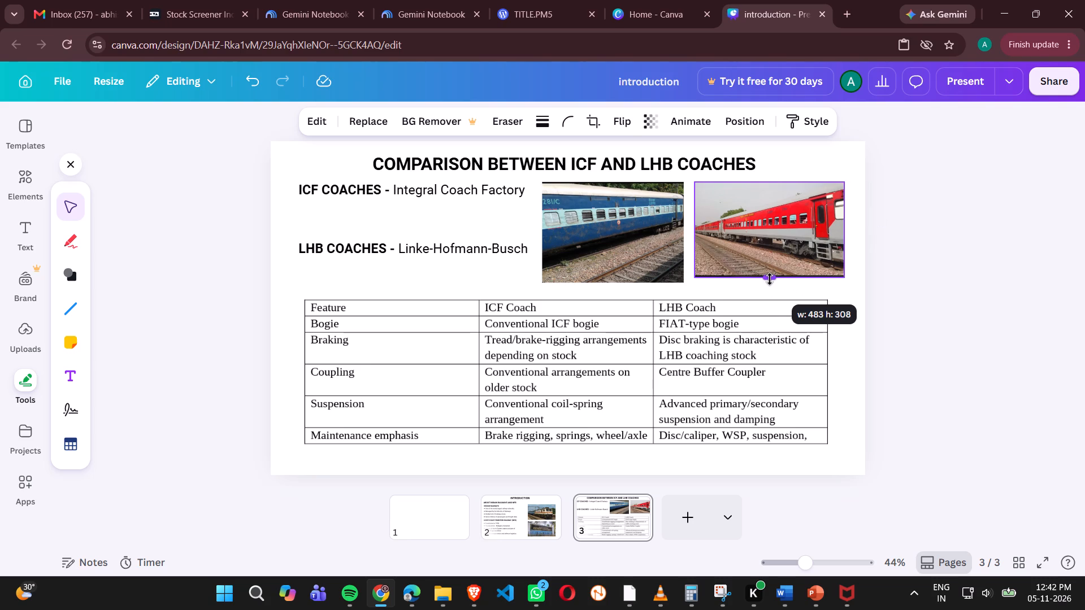
left_click_drag(770, 279, 768, 281)
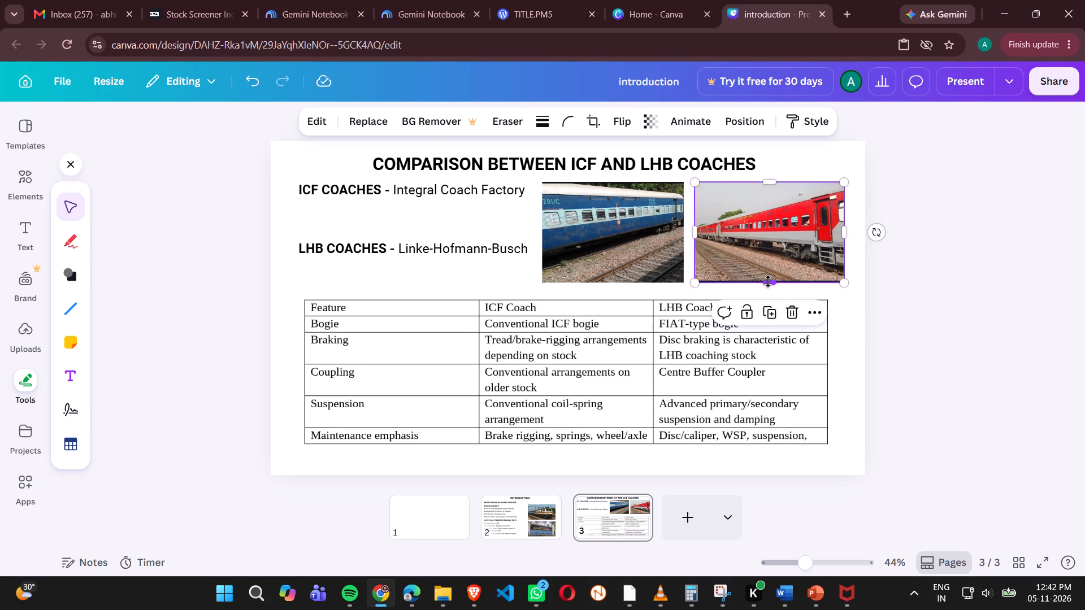
left_click(811, 159)
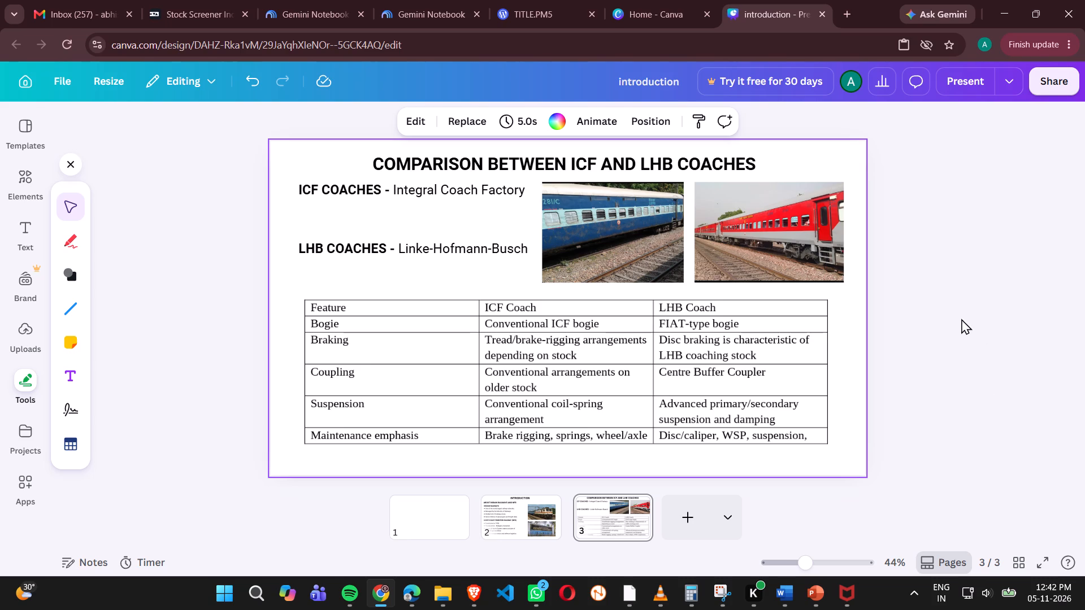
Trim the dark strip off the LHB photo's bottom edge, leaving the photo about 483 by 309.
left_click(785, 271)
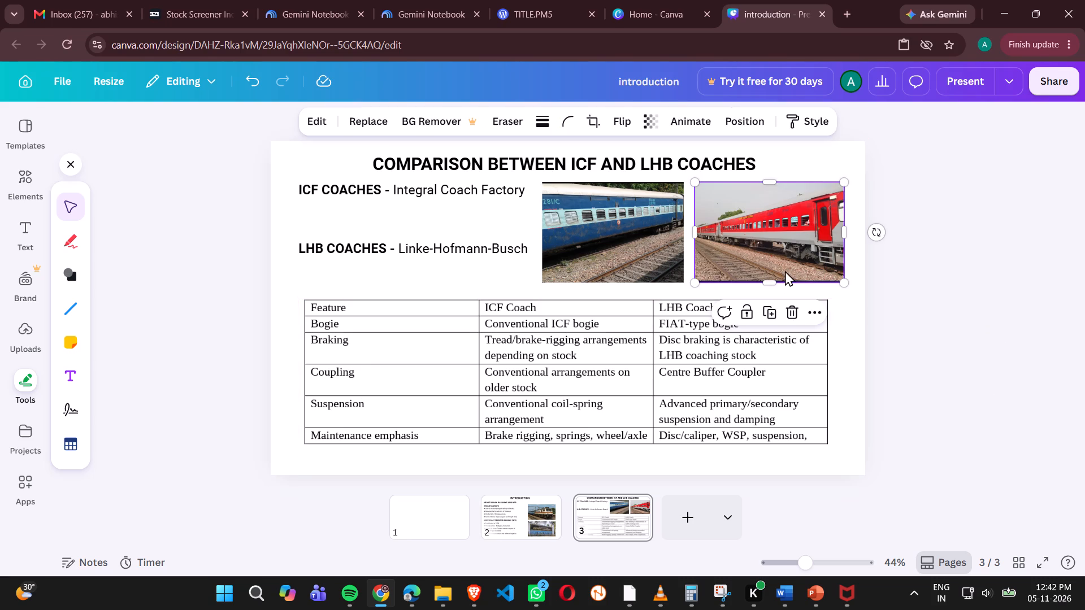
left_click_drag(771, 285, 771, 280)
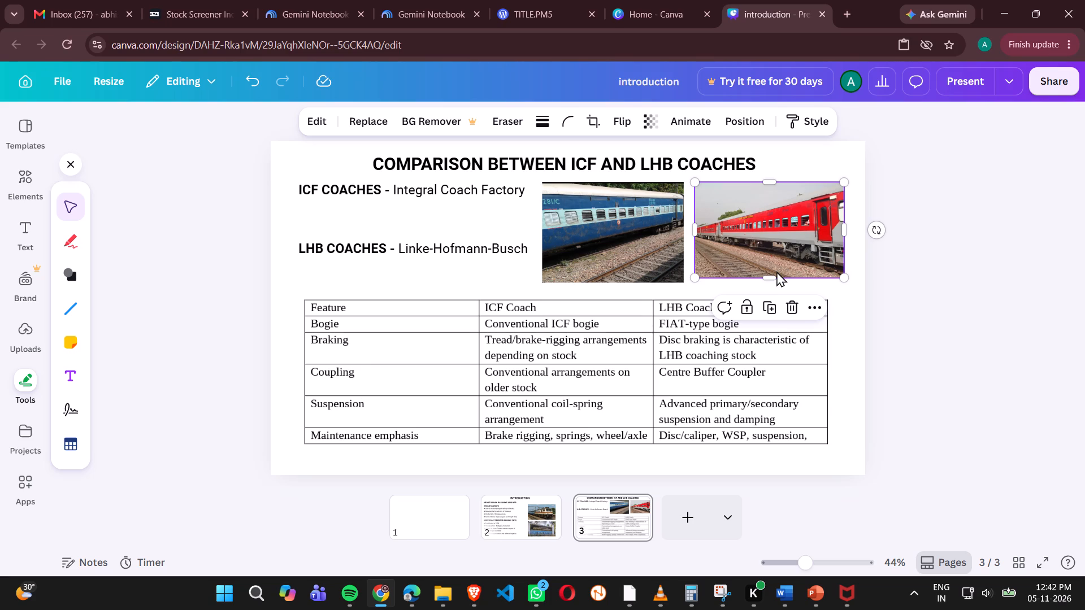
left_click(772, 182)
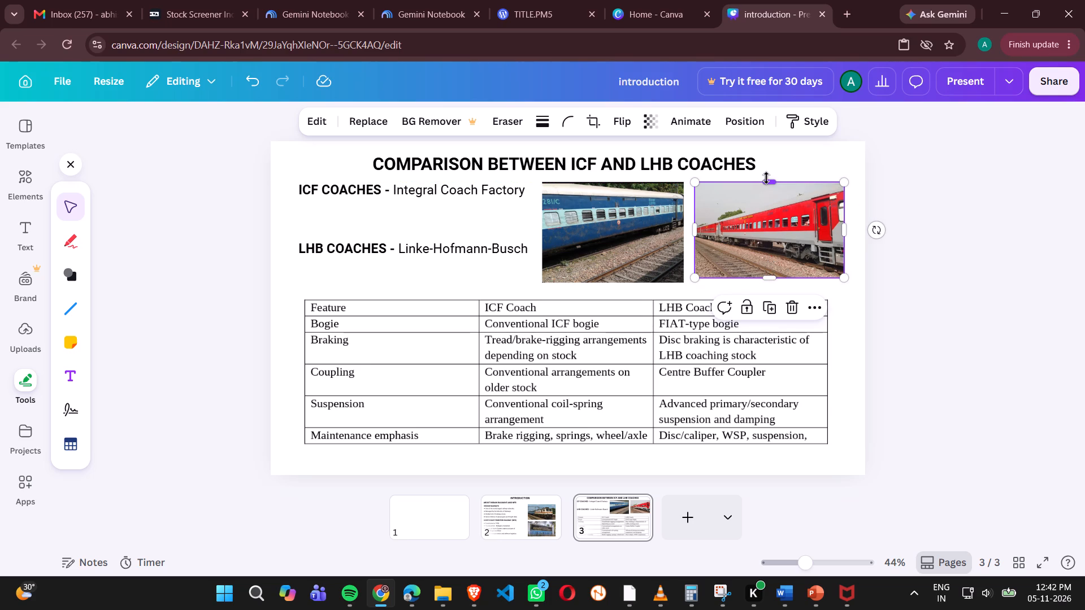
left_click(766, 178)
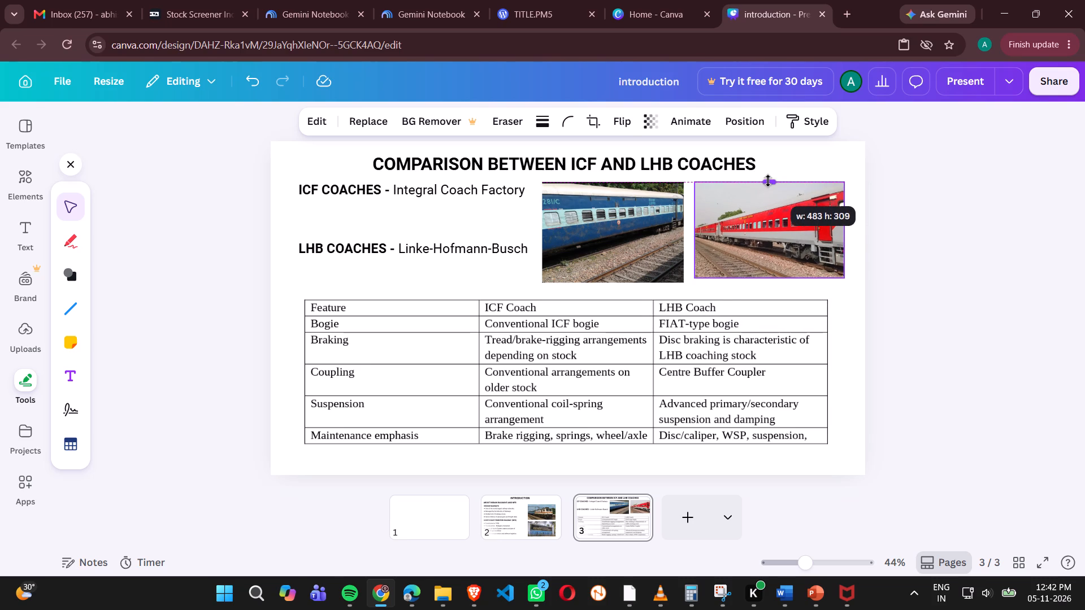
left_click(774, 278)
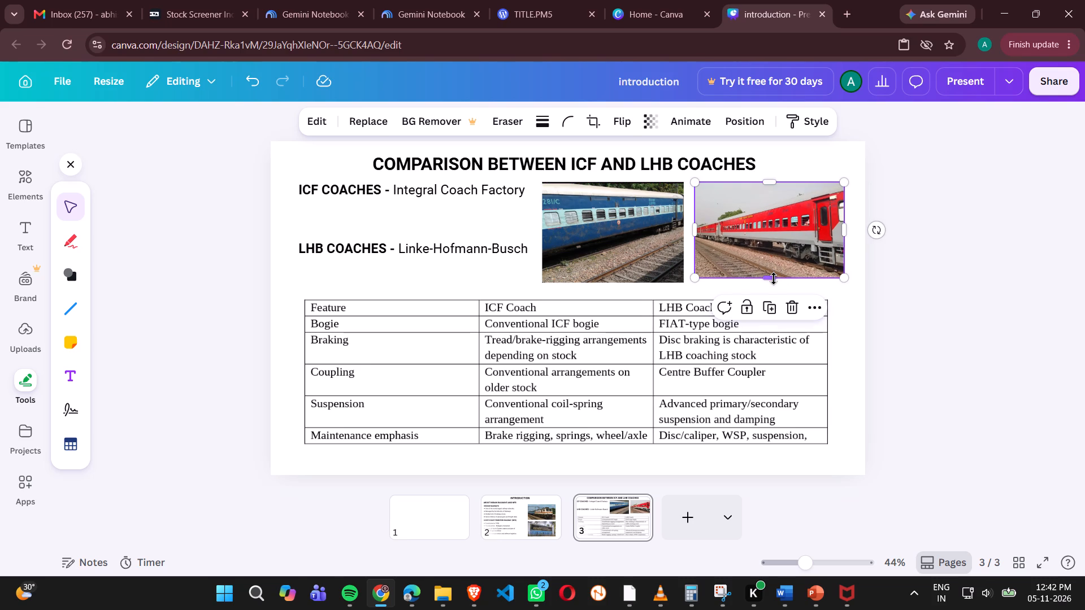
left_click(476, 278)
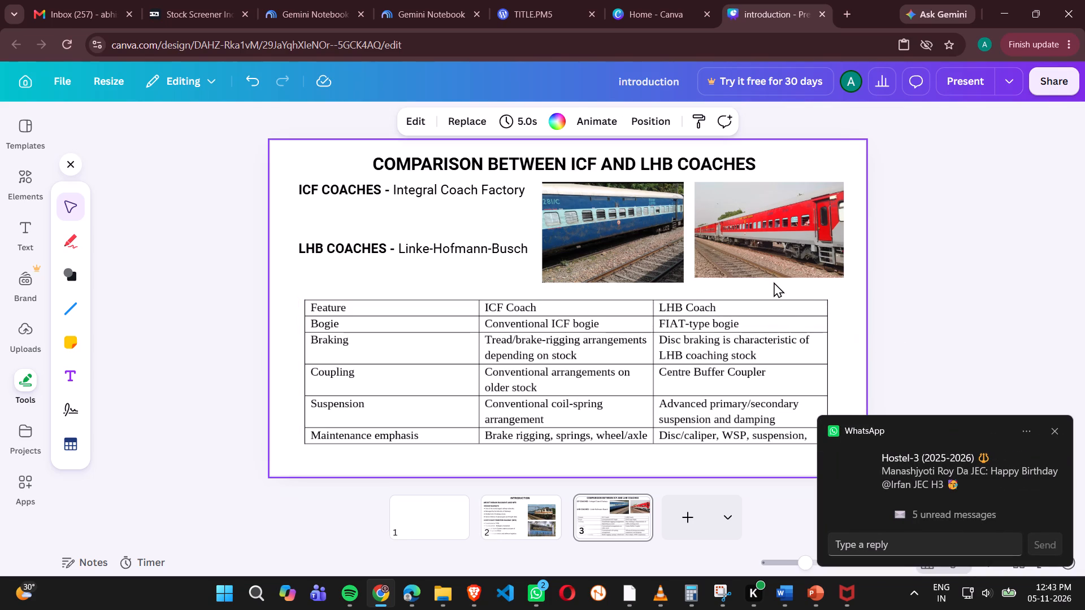
Shift the LHB photo slightly down, trim its dark bottom strip and resize it to about 483 by 325, level with the ICF photo.
left_click(771, 276)
left_click(775, 279)
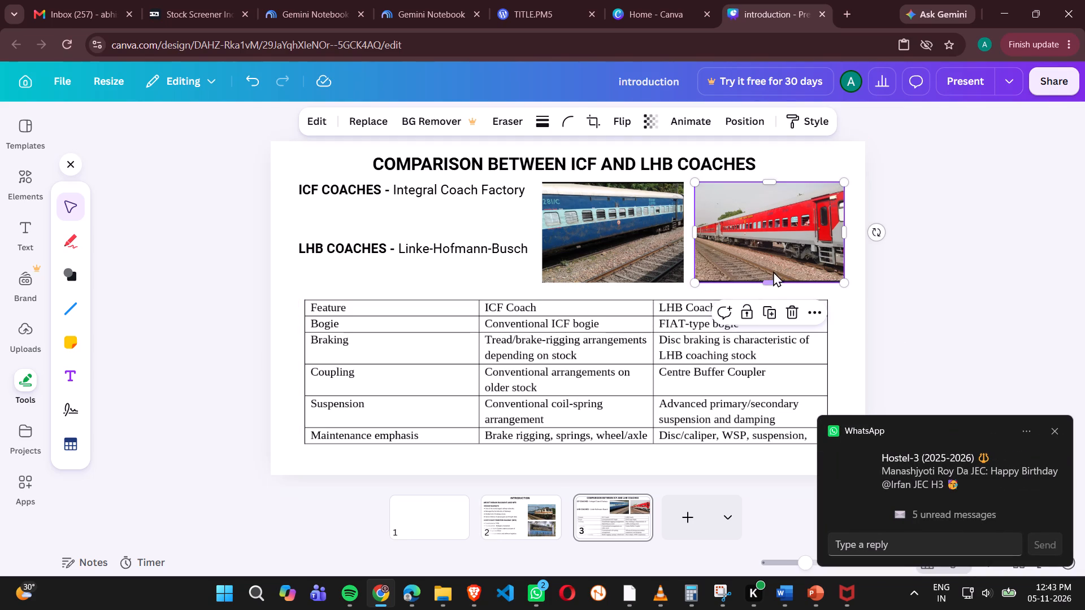
left_click_drag(773, 254, 773, 259)
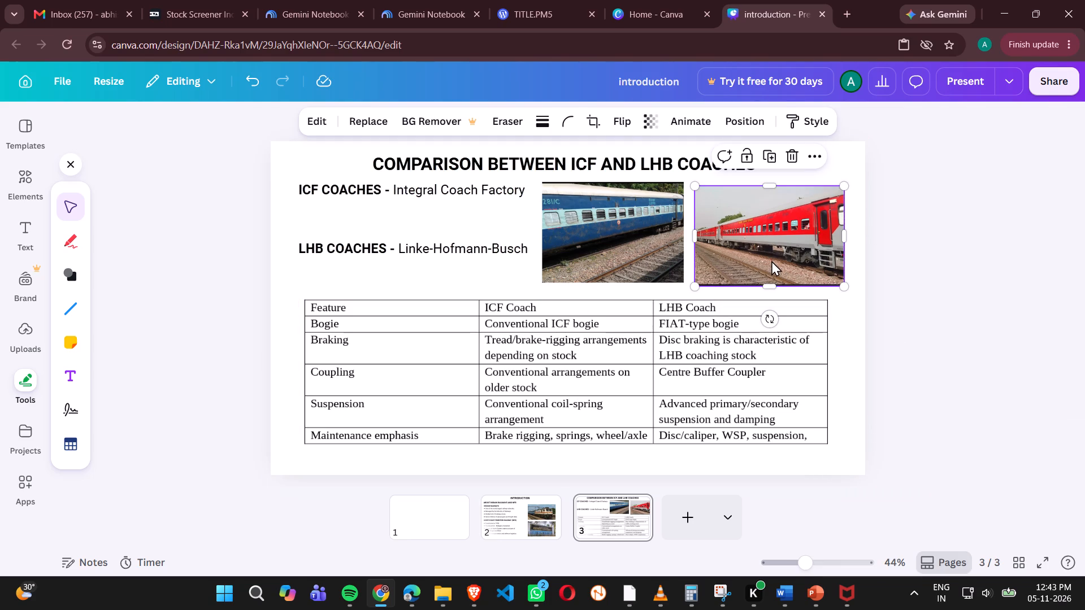
left_click(769, 283)
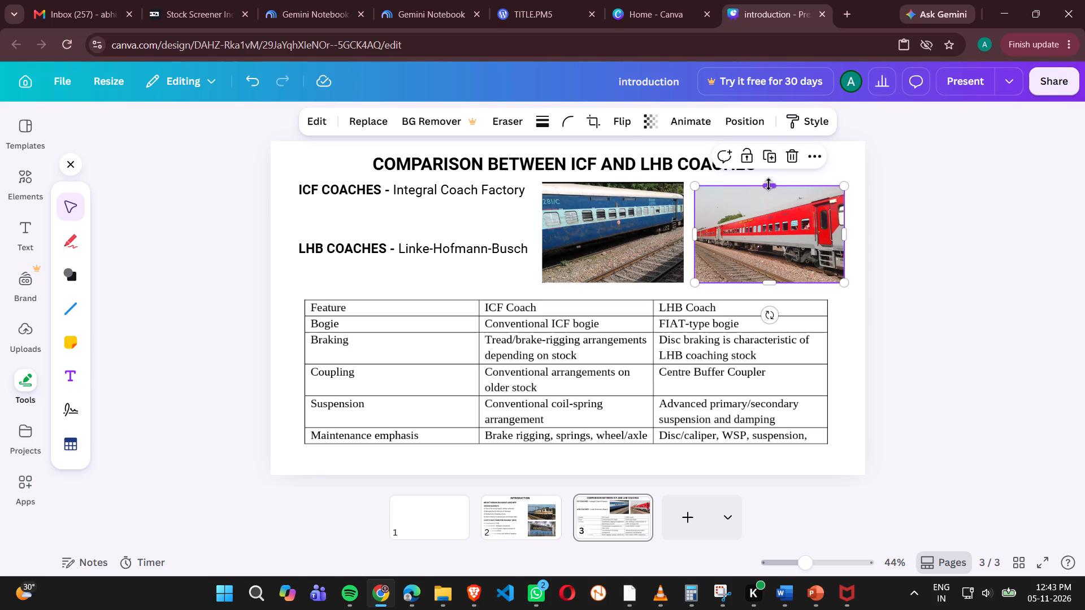
left_click(769, 186)
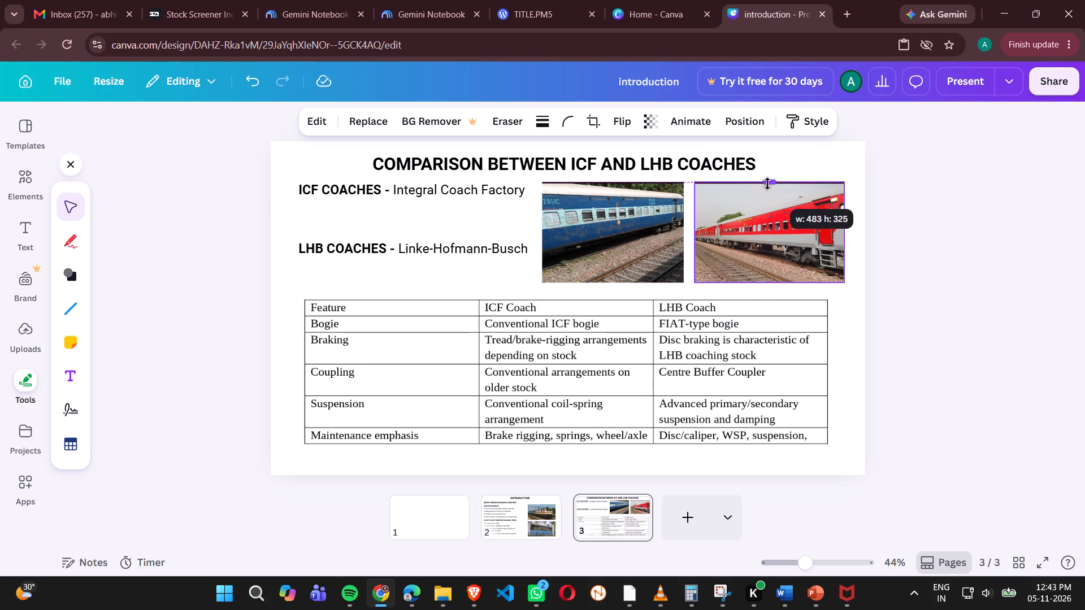
left_click(442, 273)
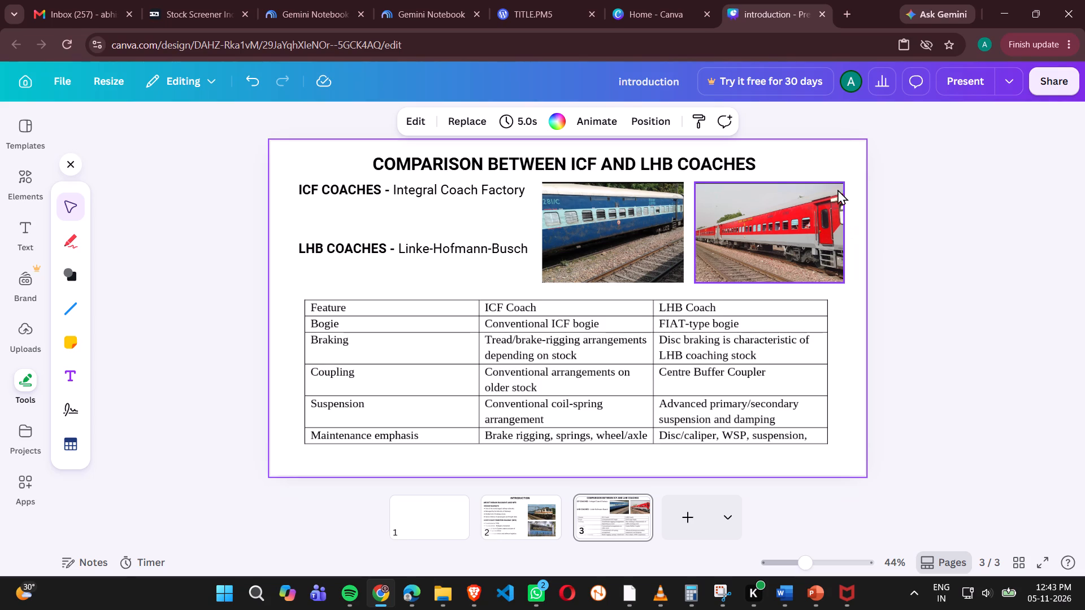
Crop the dark strip off the LHB photo's top edge, reducing its height to about 300.
left_click(769, 184)
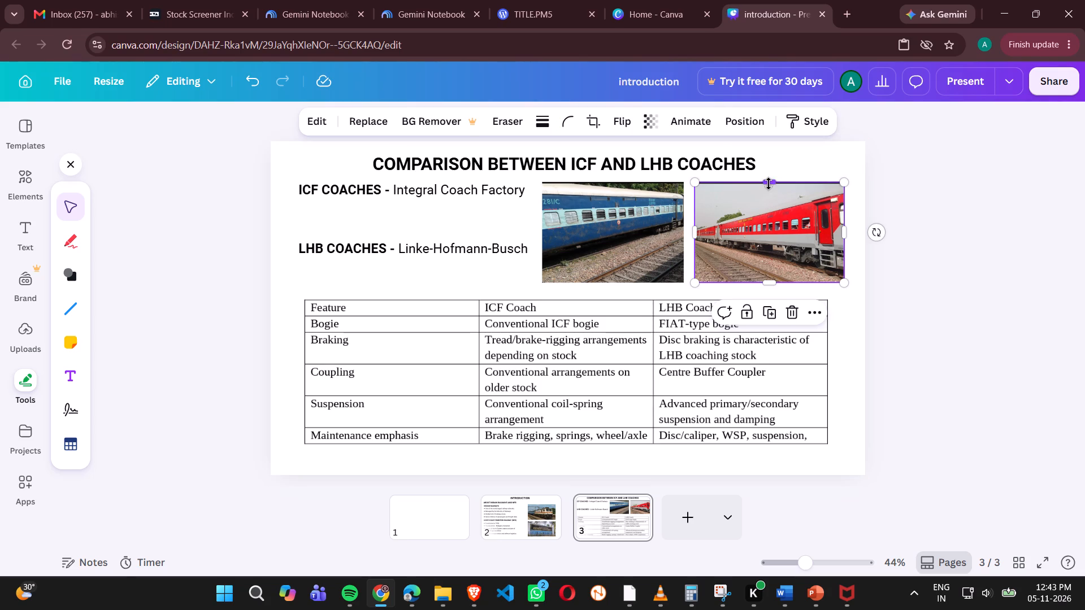
left_click_drag(769, 178, 767, 184)
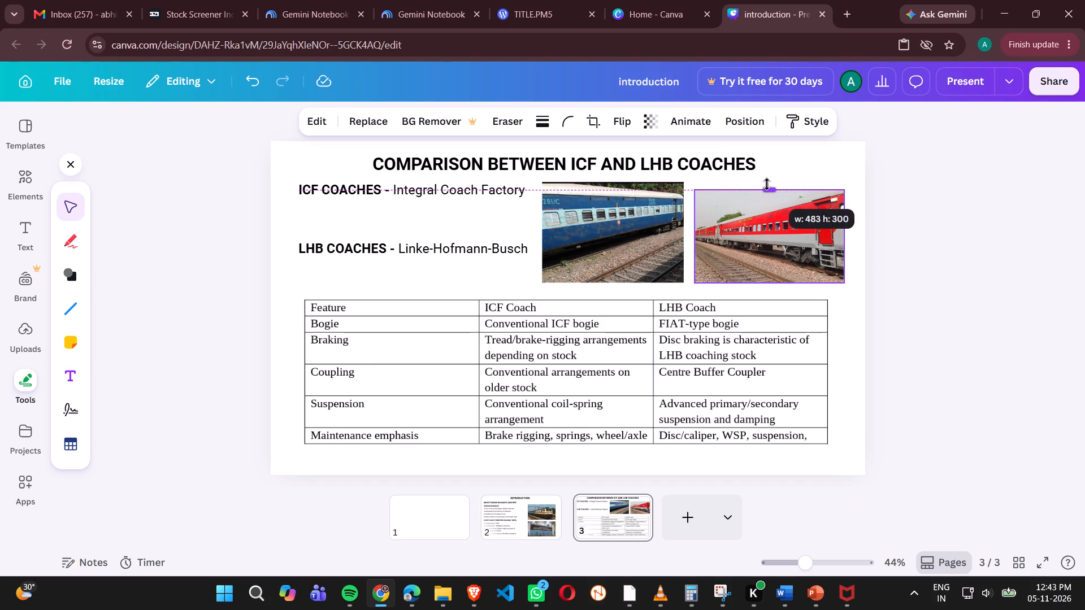
left_click_drag(767, 184, 767, 184)
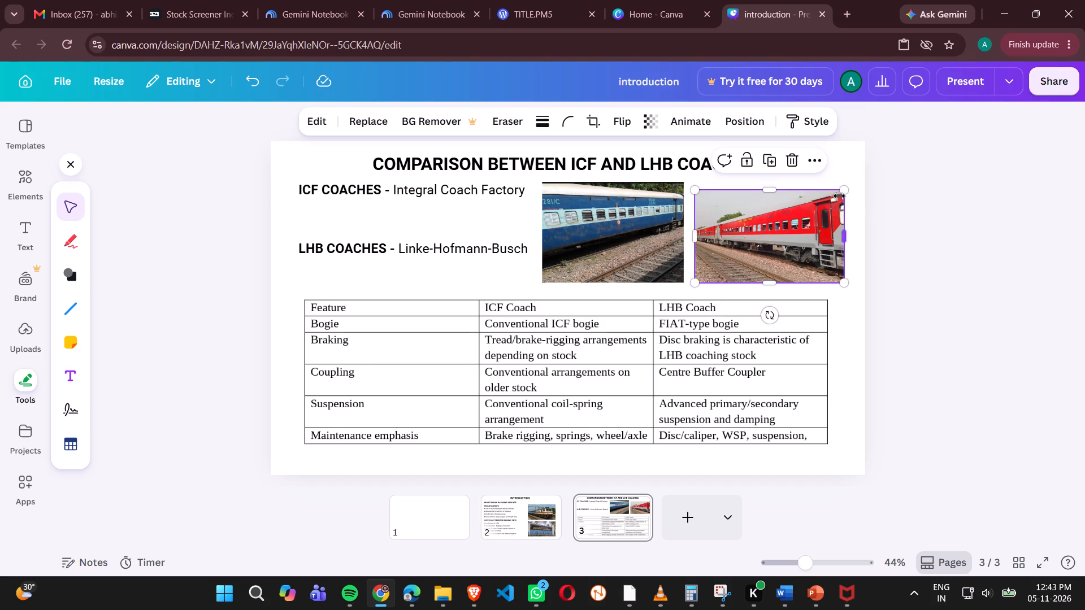
Enlarge the LHB photo proportionally to about 509 by 317, bringing its top edge nearly level with the ICF photo's.
left_click_drag(840, 191, 841, 182)
left_click(840, 180)
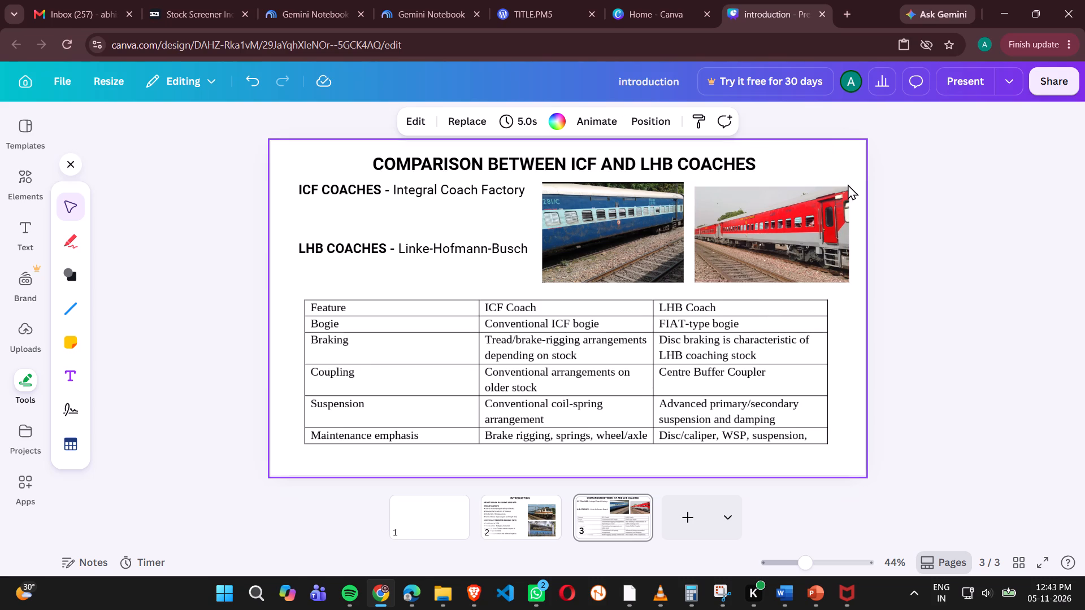
left_click(841, 187)
left_click(853, 182)
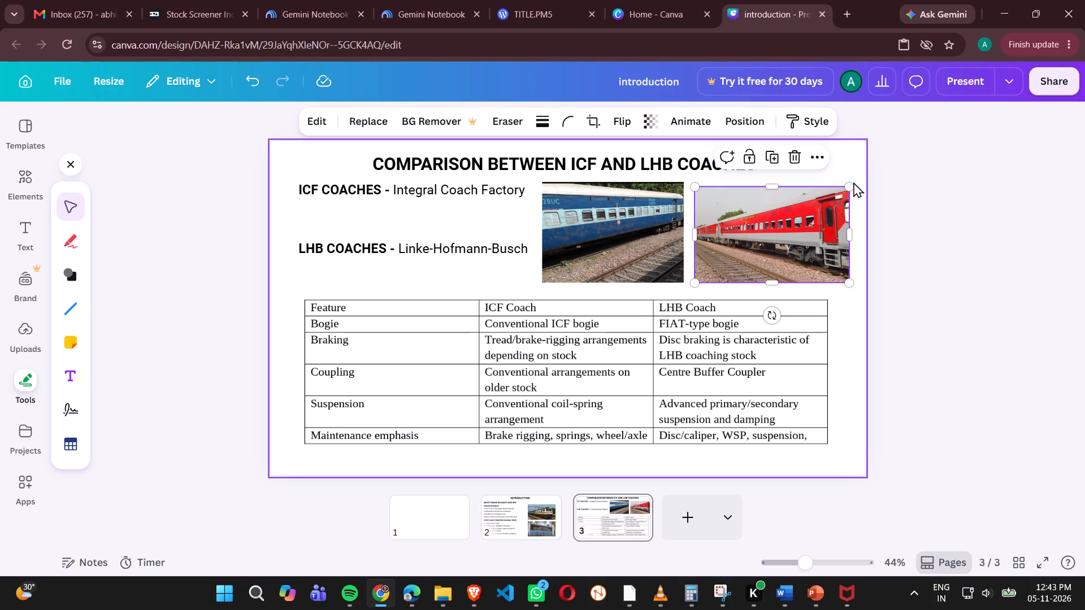
left_click_drag(848, 189, 847, 181)
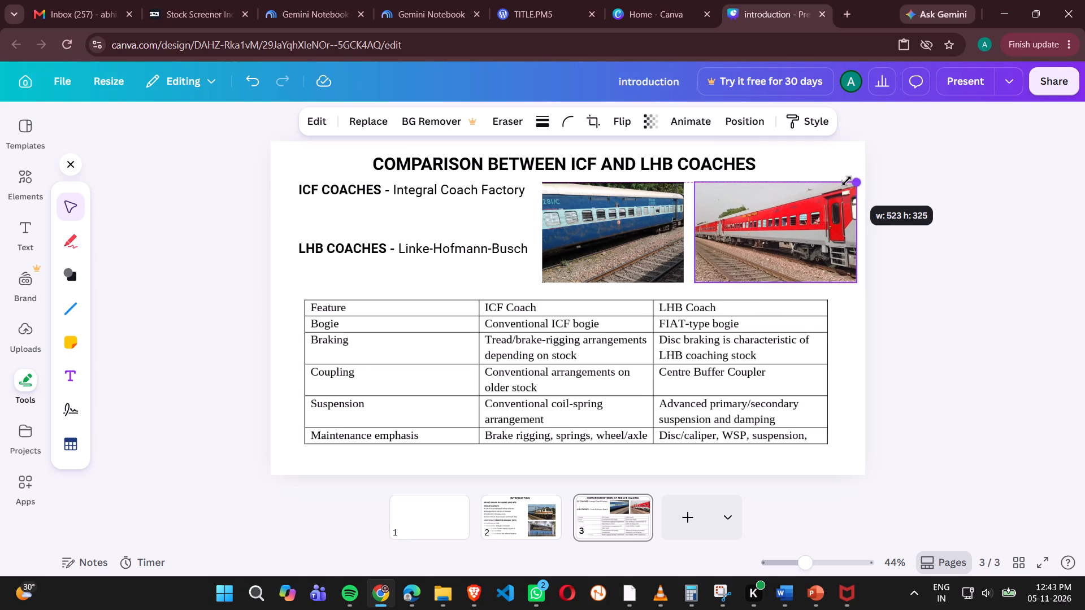
left_click_drag(847, 181, 841, 173)
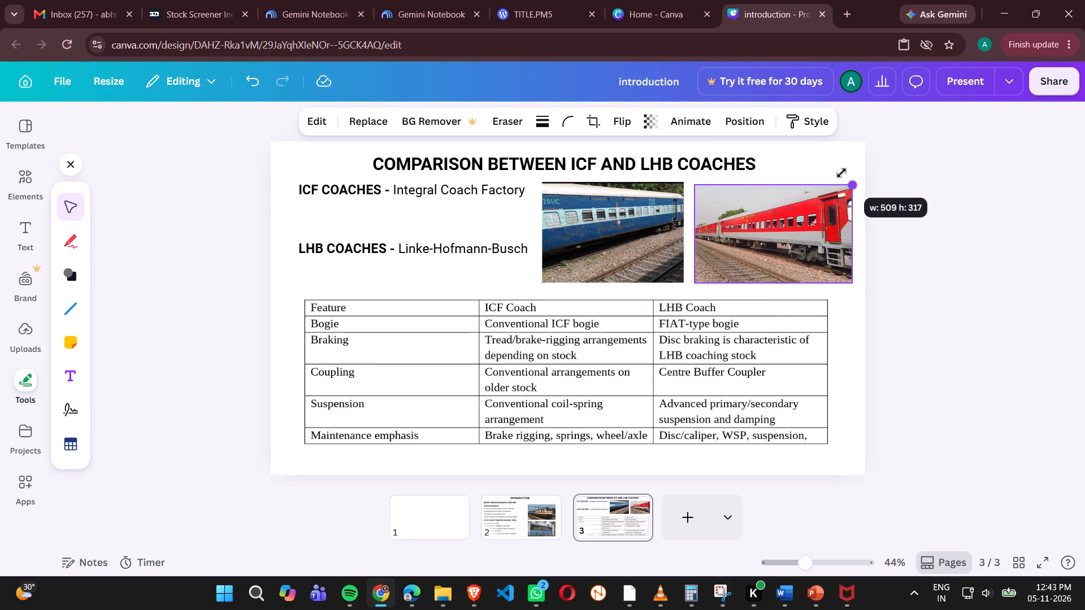
left_click_drag(841, 173, 840, 168)
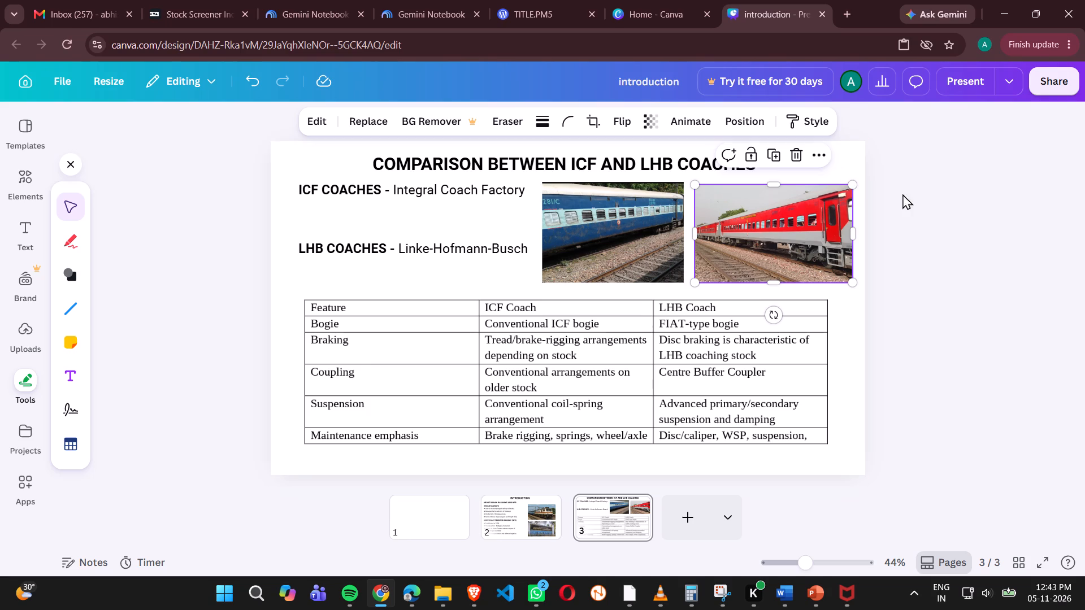
left_click(442, 277)
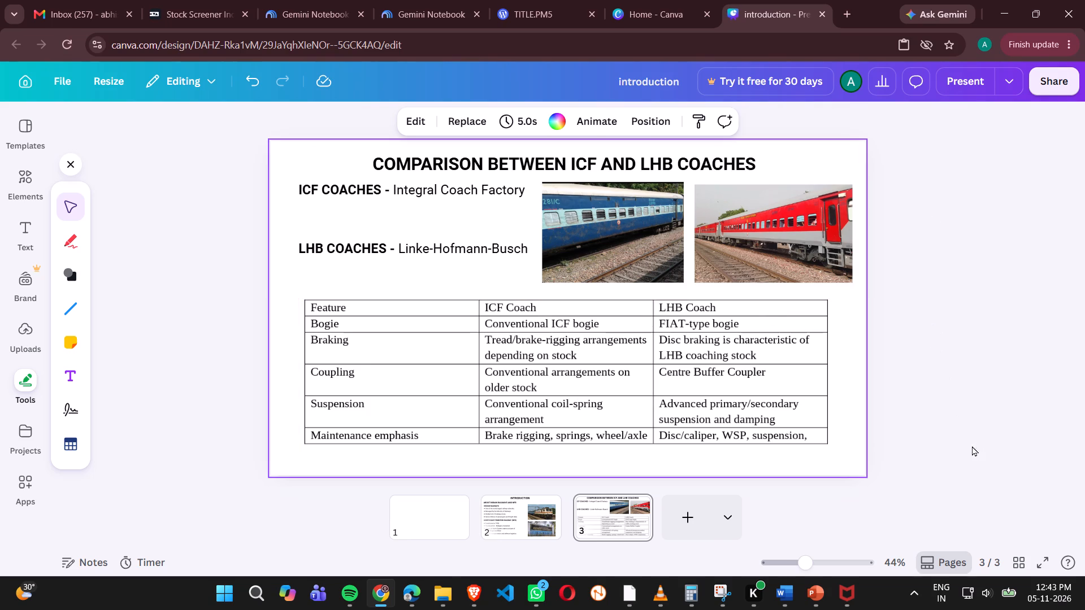
Add a blank fourth page to the presentation after the ICF and LHB comparison page.
left_click(676, 513)
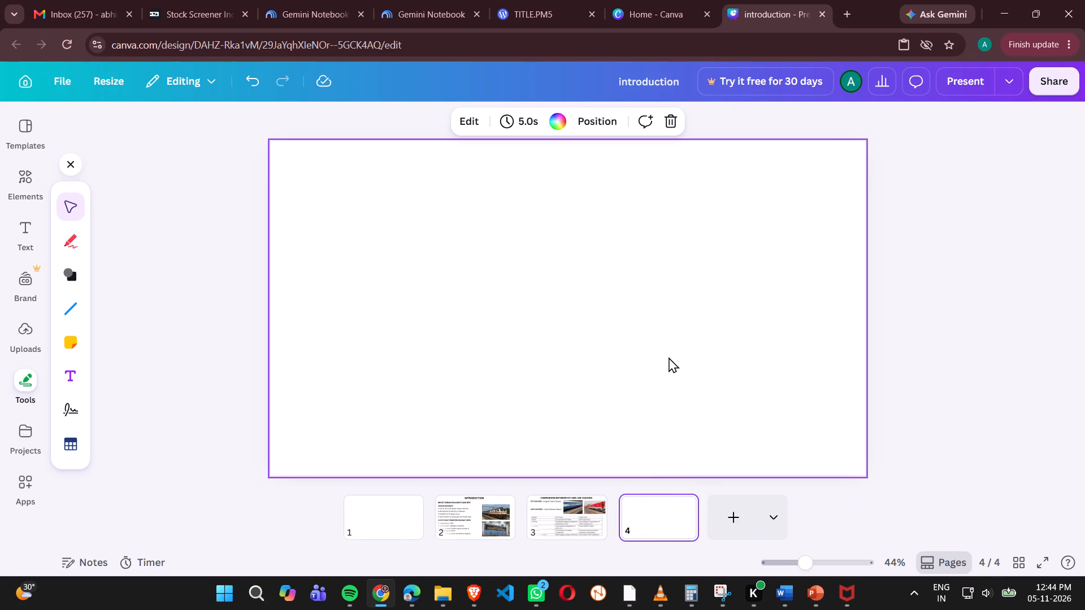
Return to page 3 with the ICF and LHB coach comparison.
left_click(549, 528)
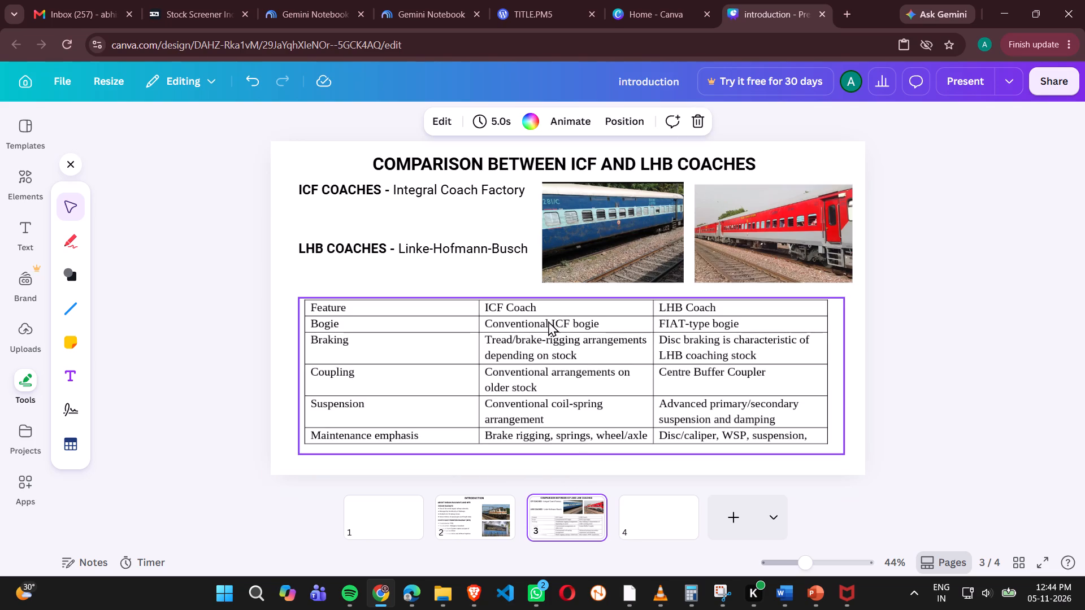
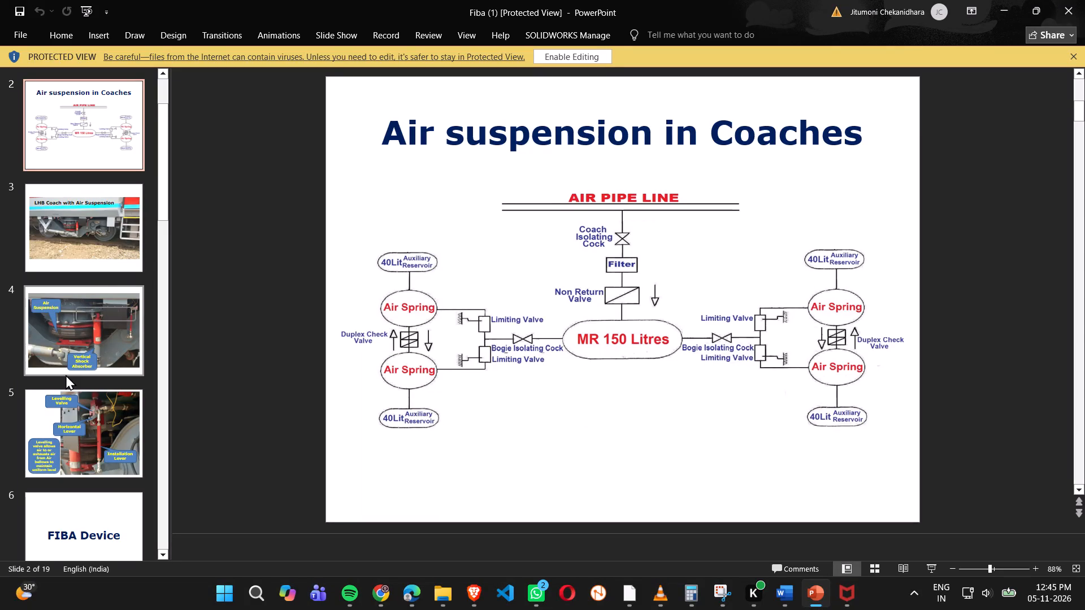
Look over the opening slides of the air suspension presentation in PowerPoint, and switch back to the Canva design in Chrome.
scroll(84, 290, "up", 3)
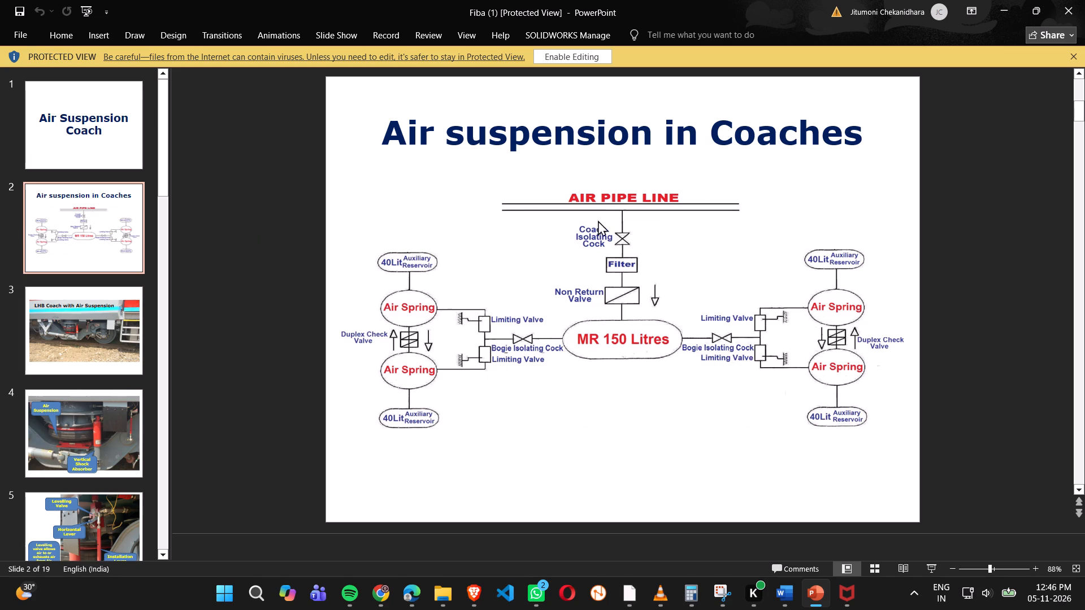
left_click(377, 596)
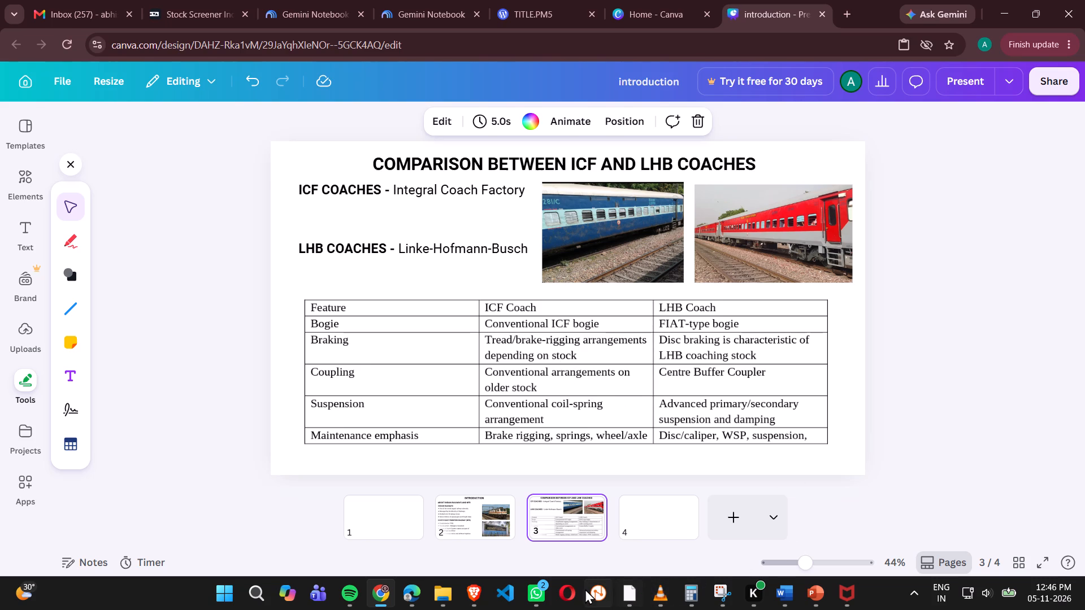
Switch to YouTube in Brave and open the Short "CRED Didn't Build a Fintech App. It Built a Filter." from the home feed.
left_click(467, 589)
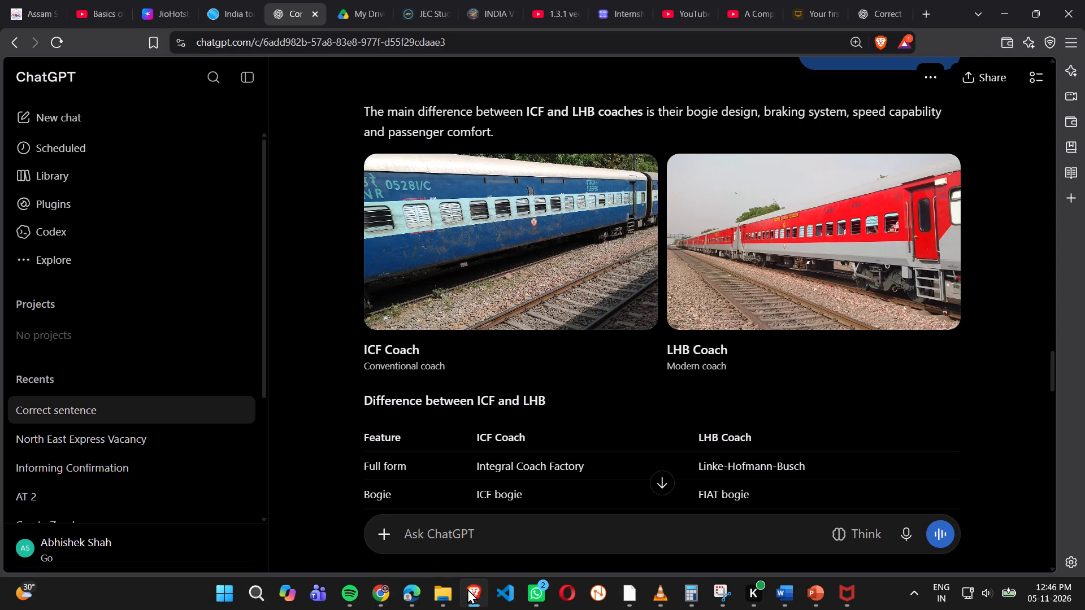
left_click(679, 1)
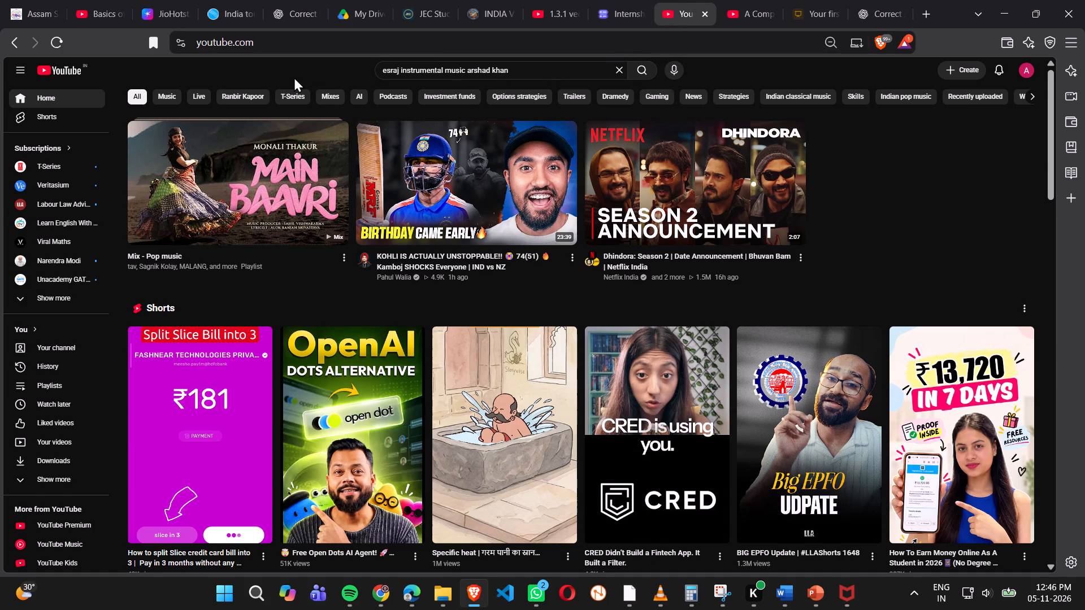
scroll(294, 77, "down", 2)
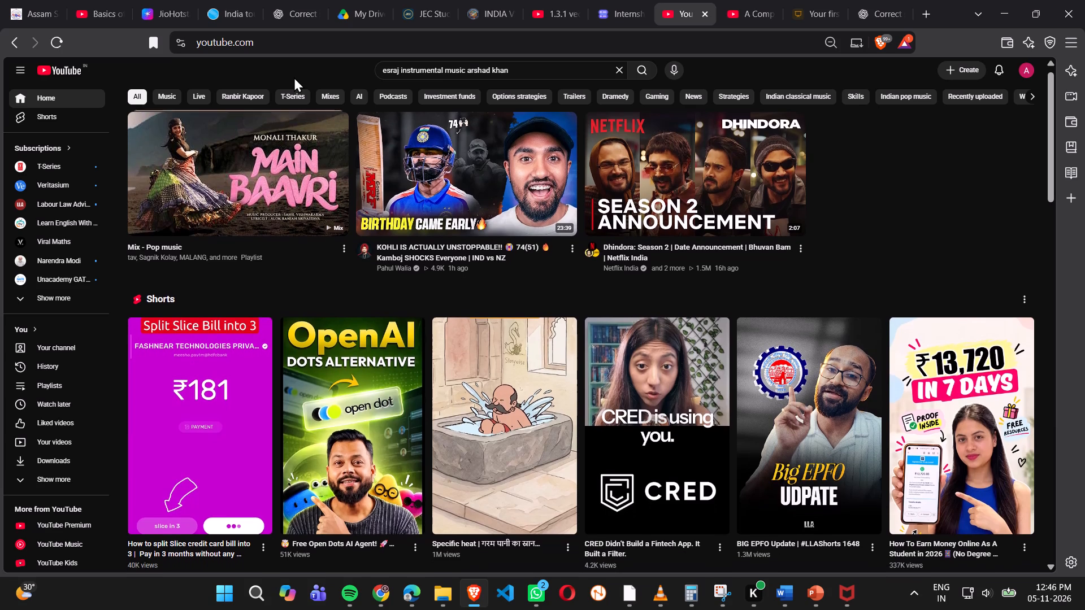
scroll(294, 77, "down", 1)
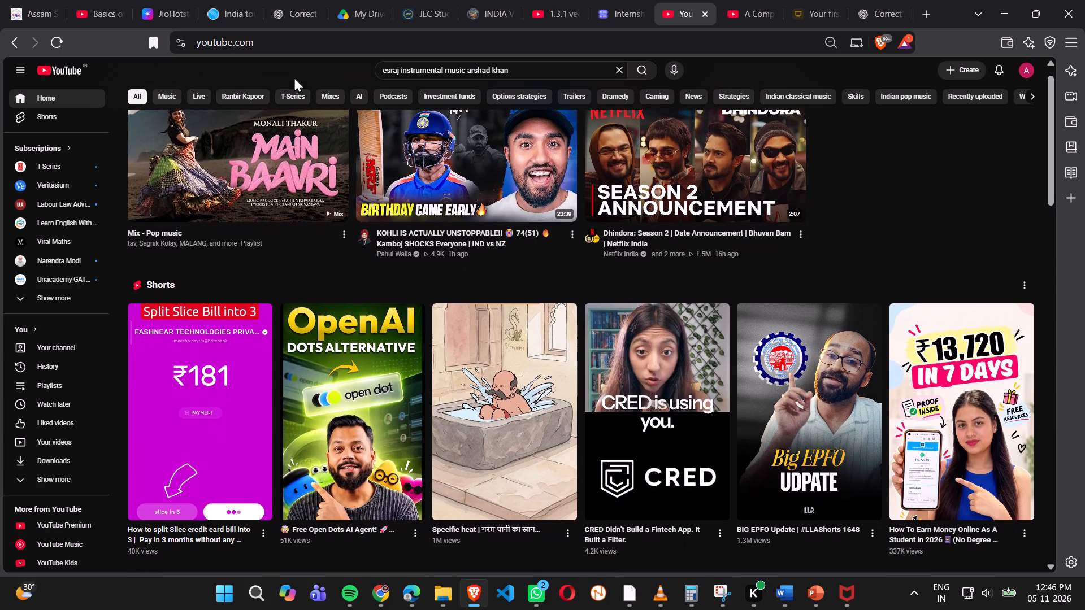
scroll(294, 77, "down", 1)
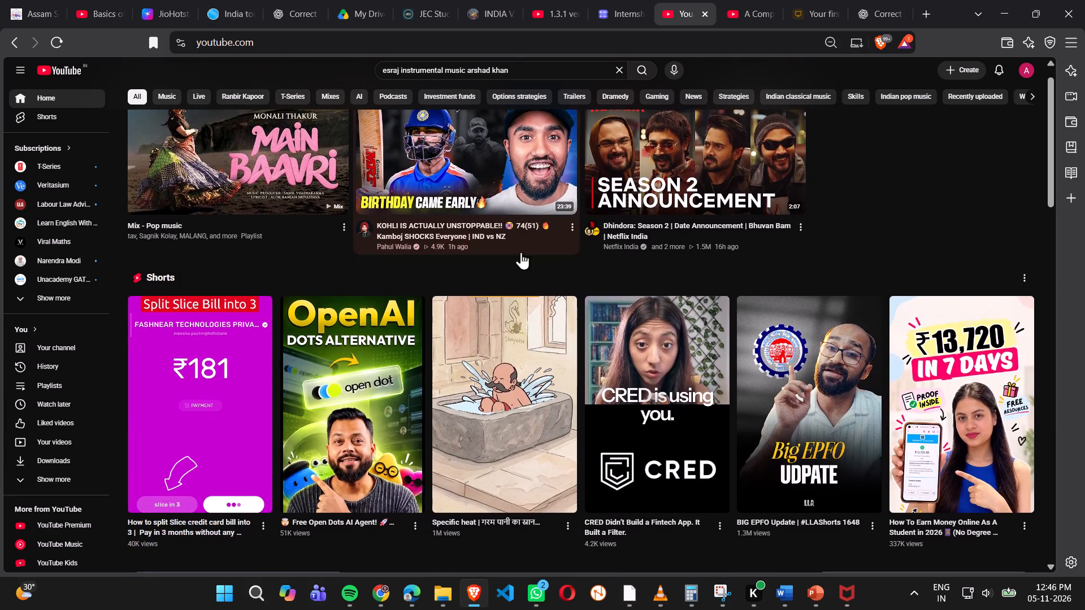
left_click(645, 371)
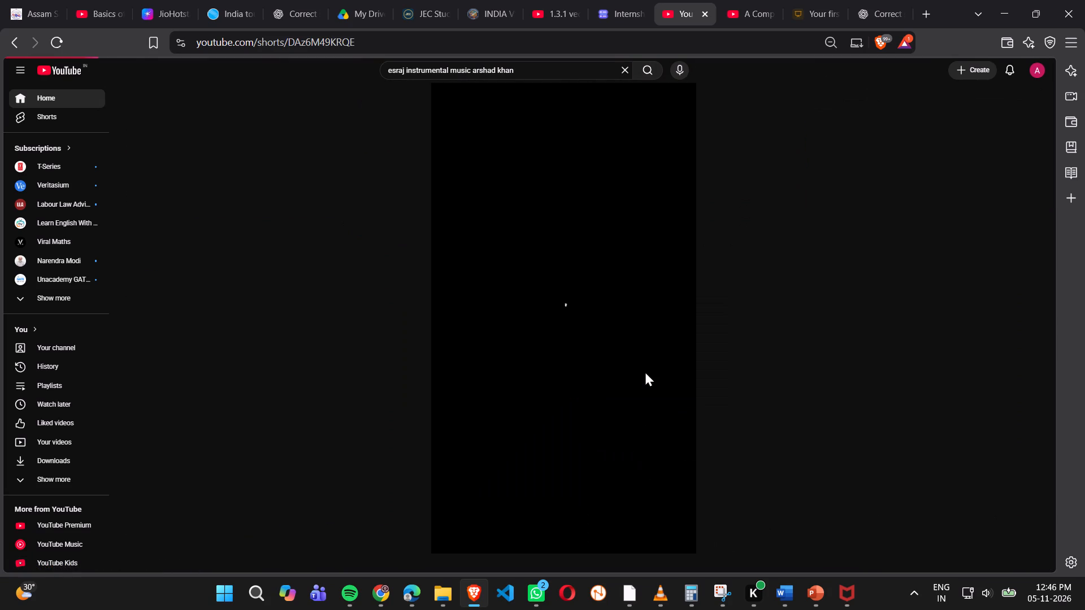